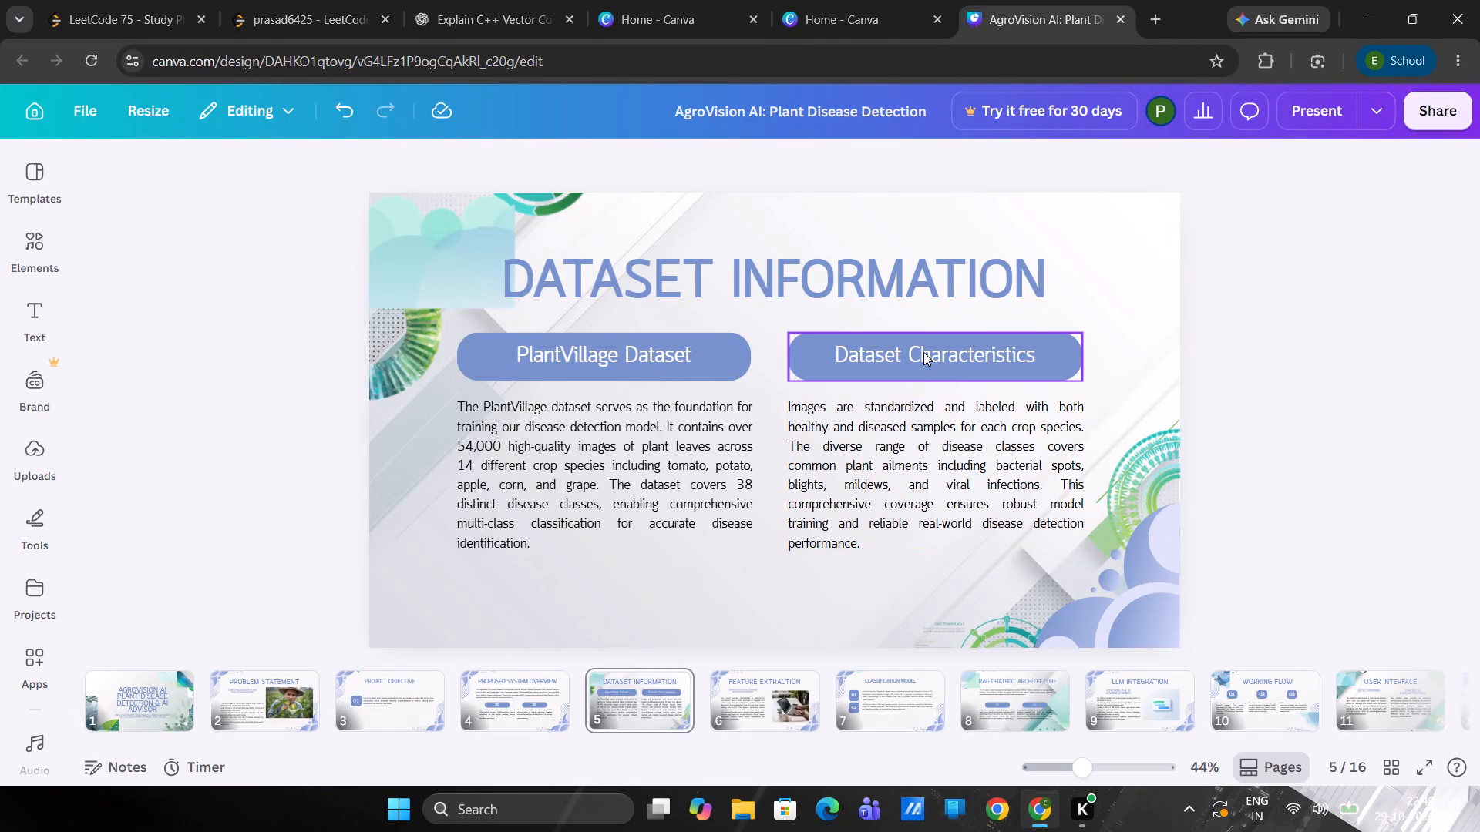
{"action": "left_click", "coordinate": [972, 292]}
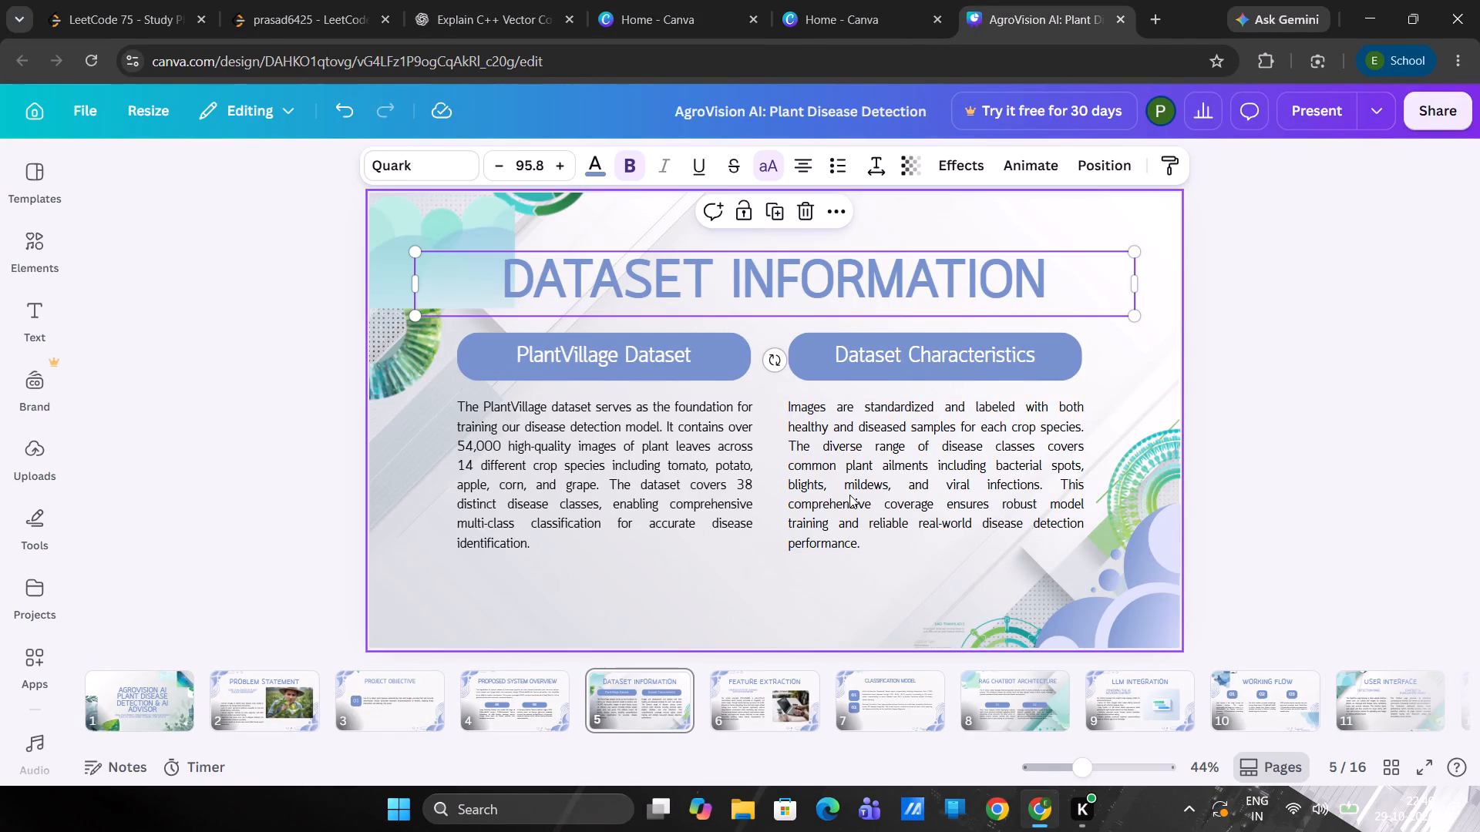
{"action": "scroll", "coordinate": [849, 495], "scroll_direction": "down", "scroll_amount": 1}
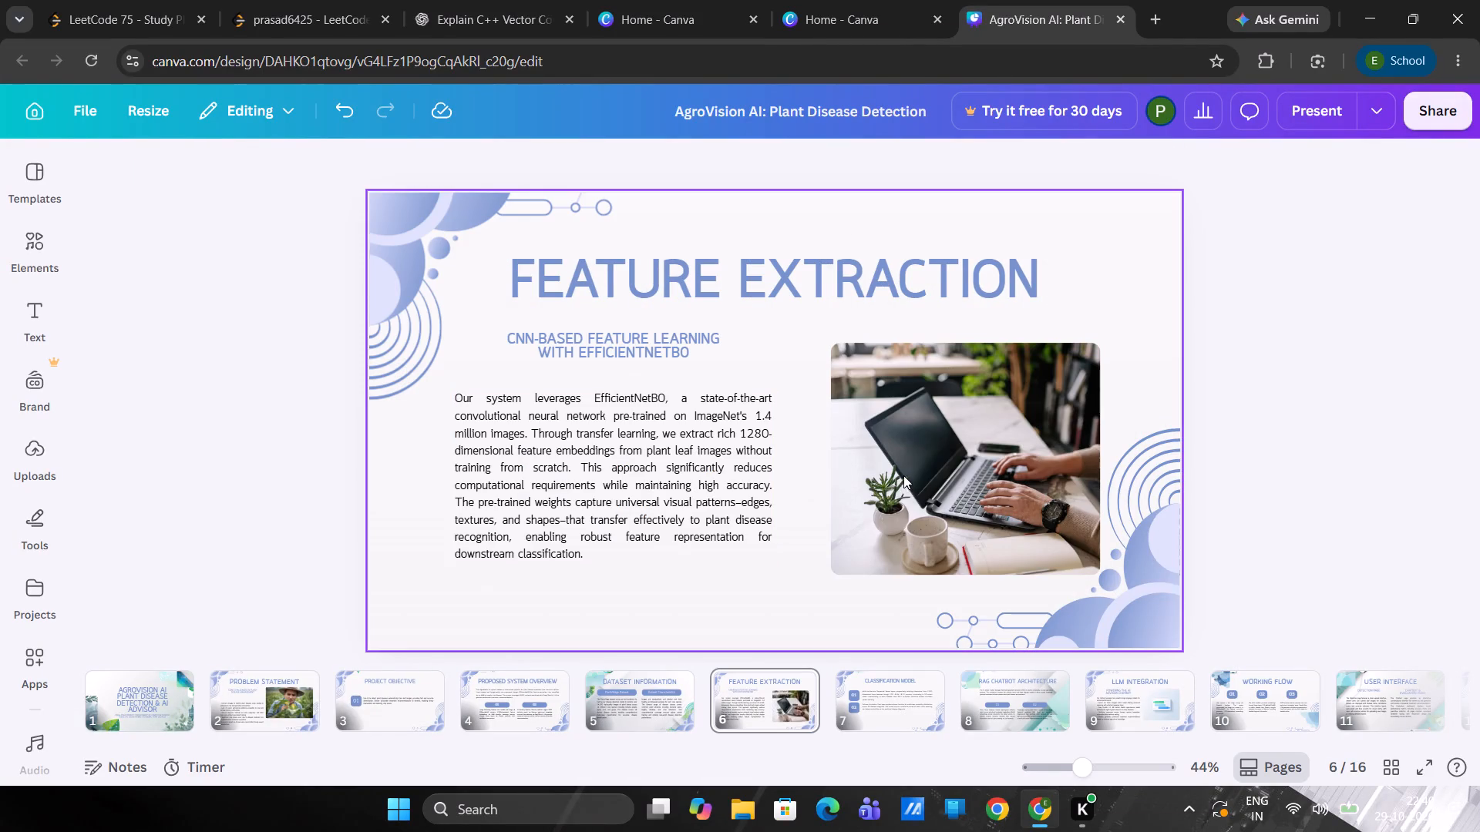
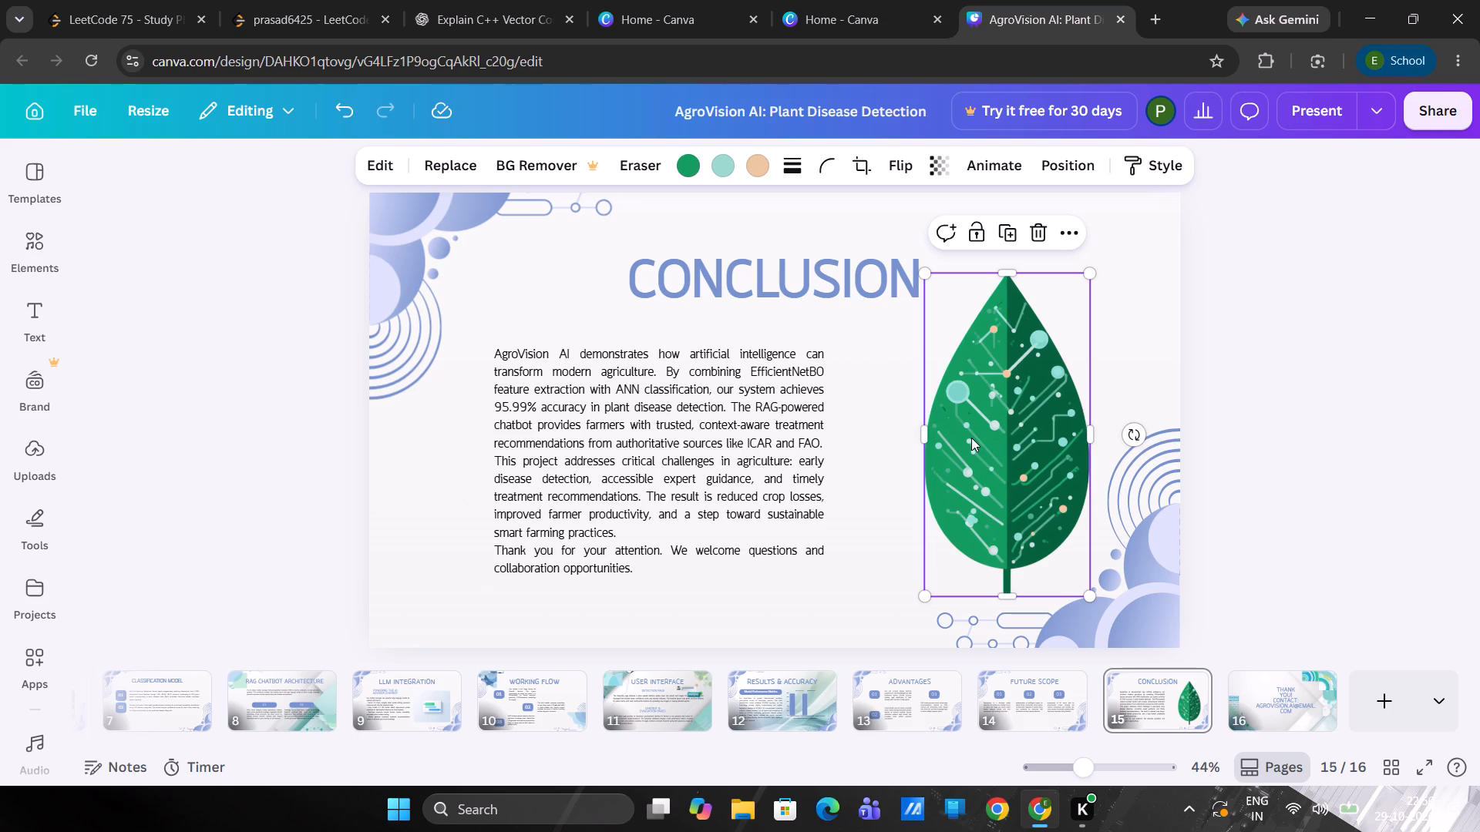
{"action": "left_click", "coordinate": [982, 401]}
{"action": "left_click_drag", "start_coordinate": [1081, 604], "coordinate": [1060, 536]}
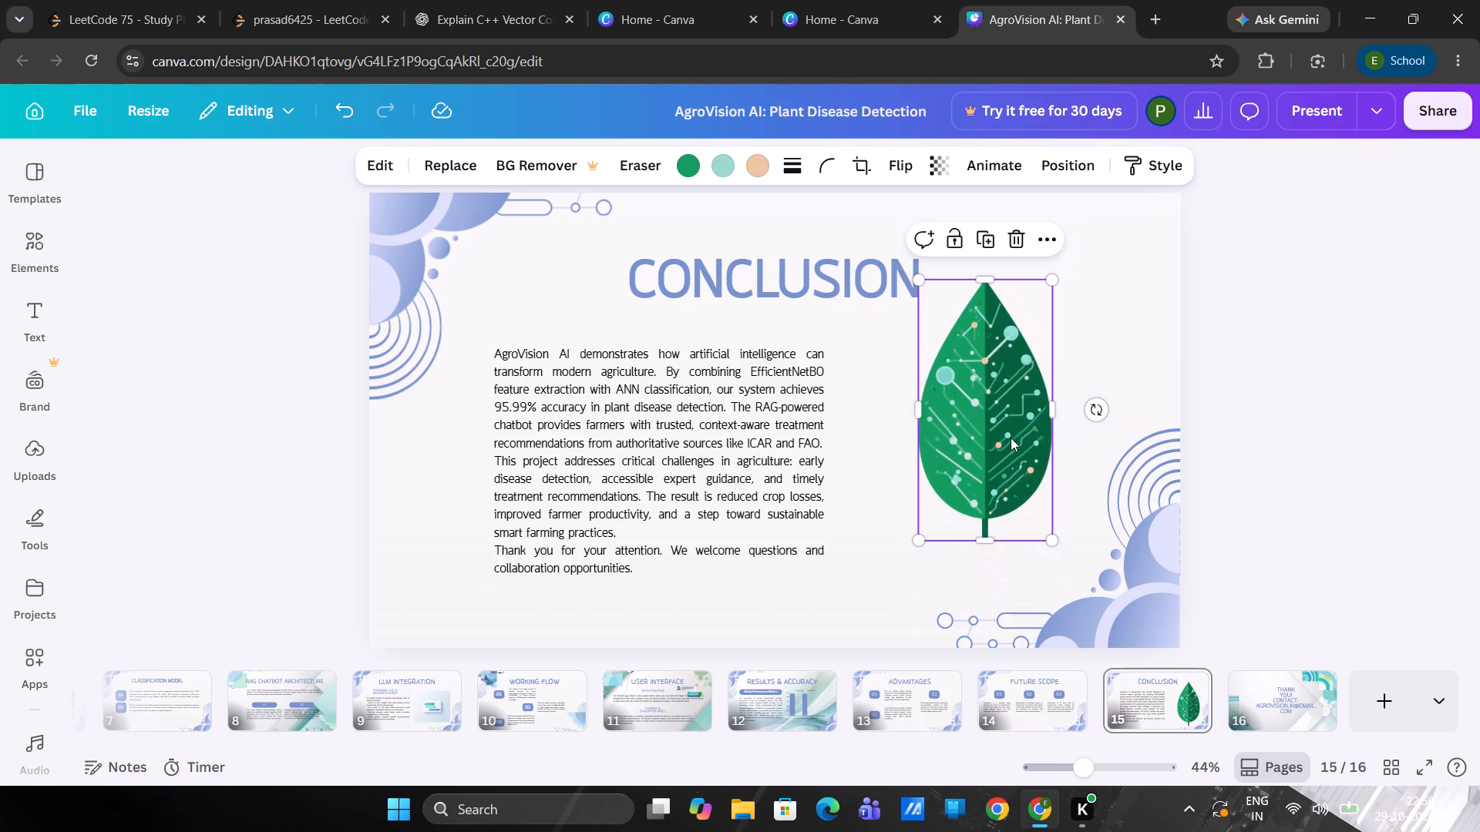
{"action": "left_click_drag", "start_coordinate": [1011, 437], "coordinate": [1017, 473]}
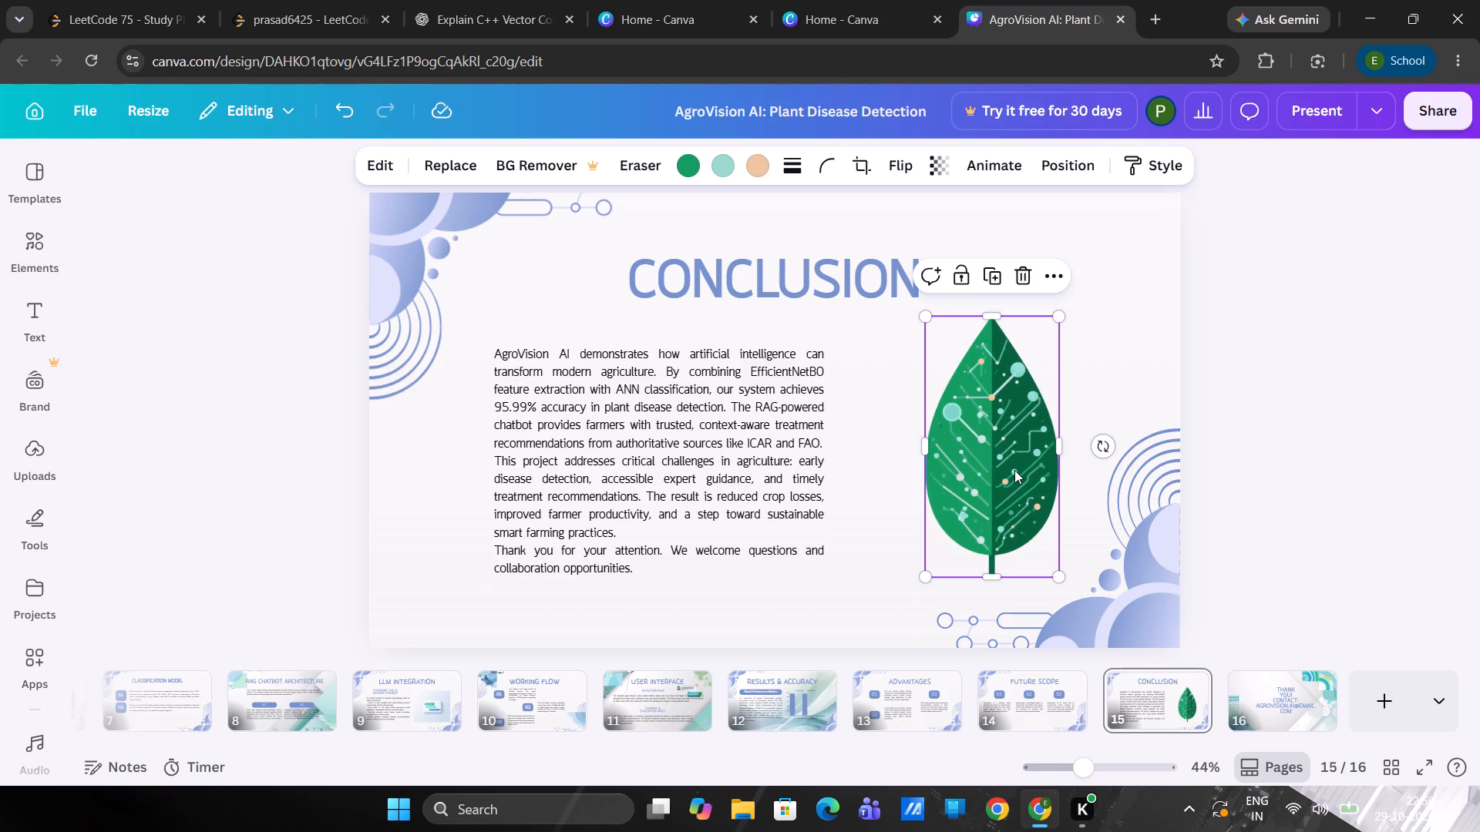
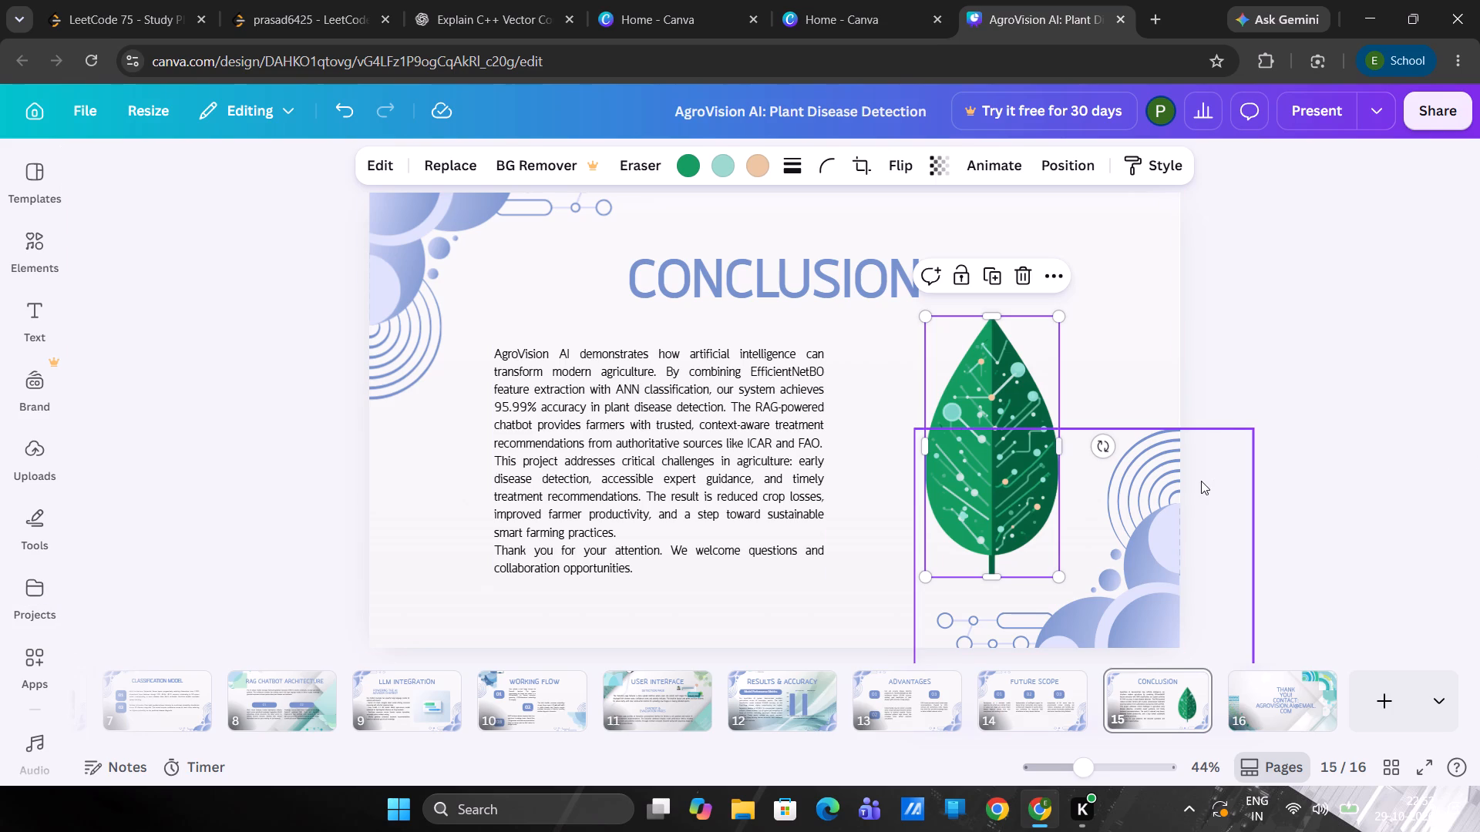
Shift the leaf graphic on the Conclusion slide slightly closer to the paragraph, keeping it clear of the title and corner decoration.
{"action": "left_click_drag", "start_coordinate": [984, 443], "coordinate": [976, 451]}
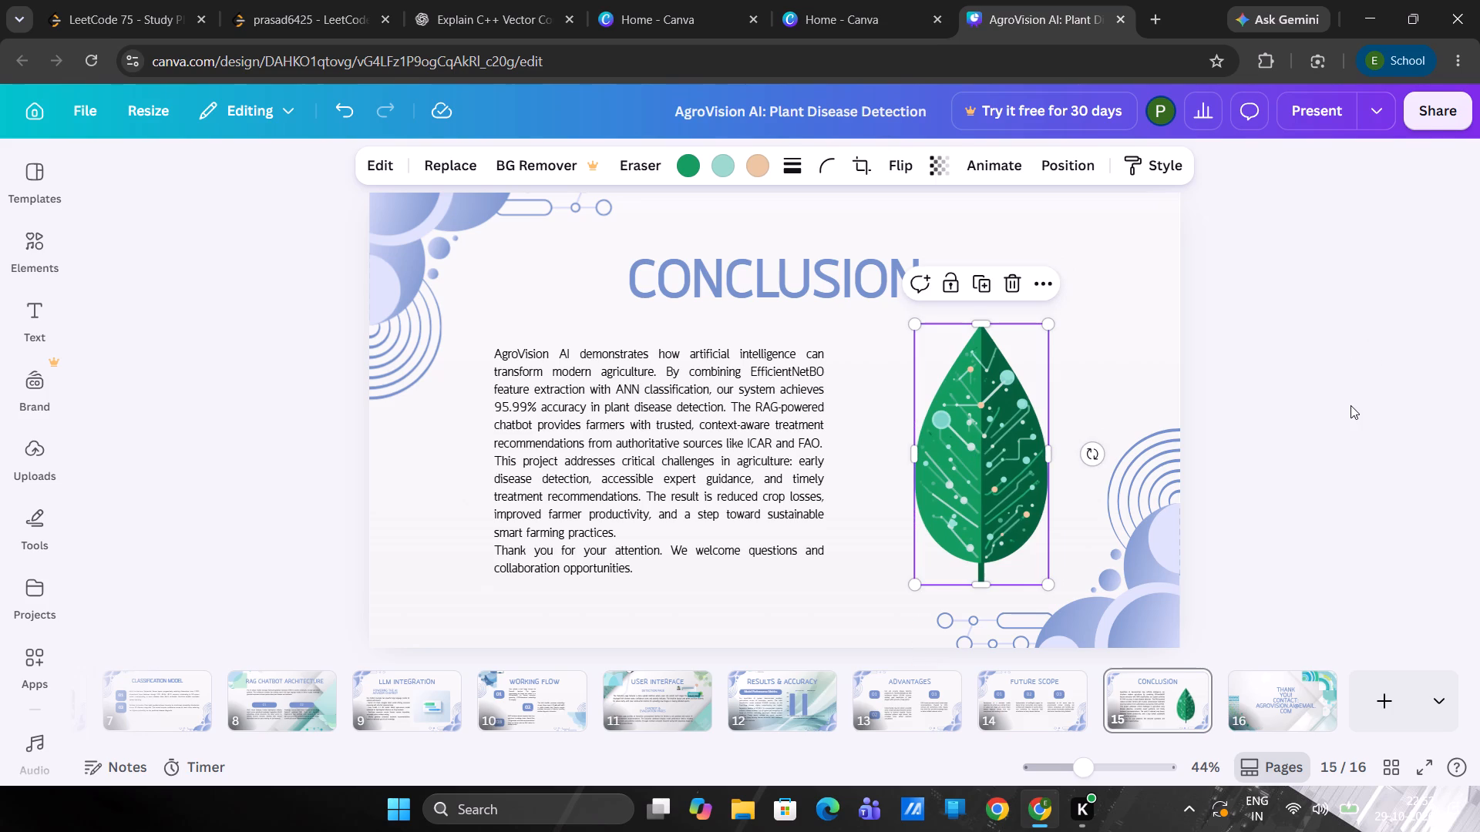
{"action": "left_click", "coordinate": [1378, 420]}
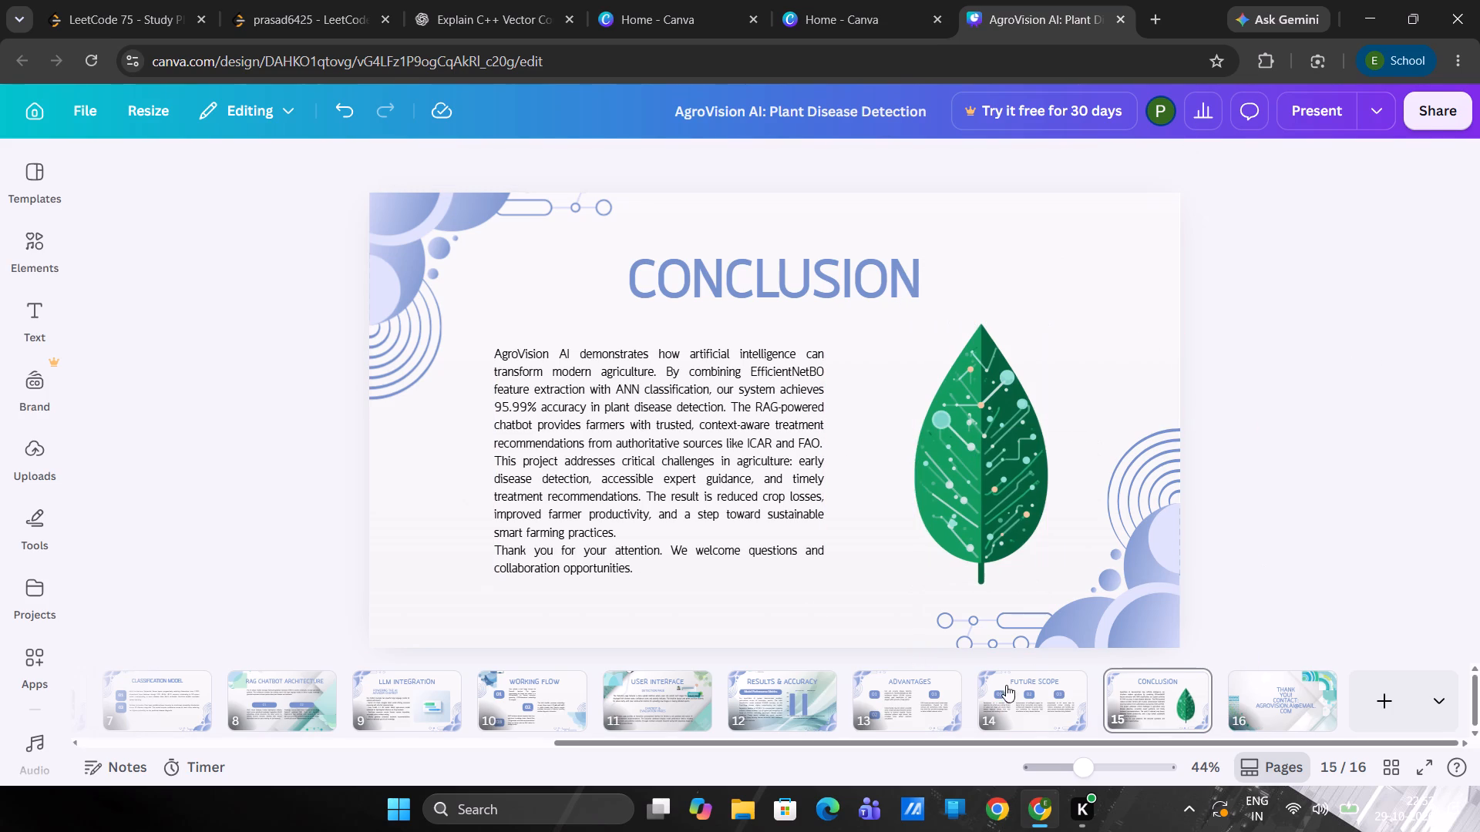
{"action": "left_click", "coordinate": [1313, 433]}
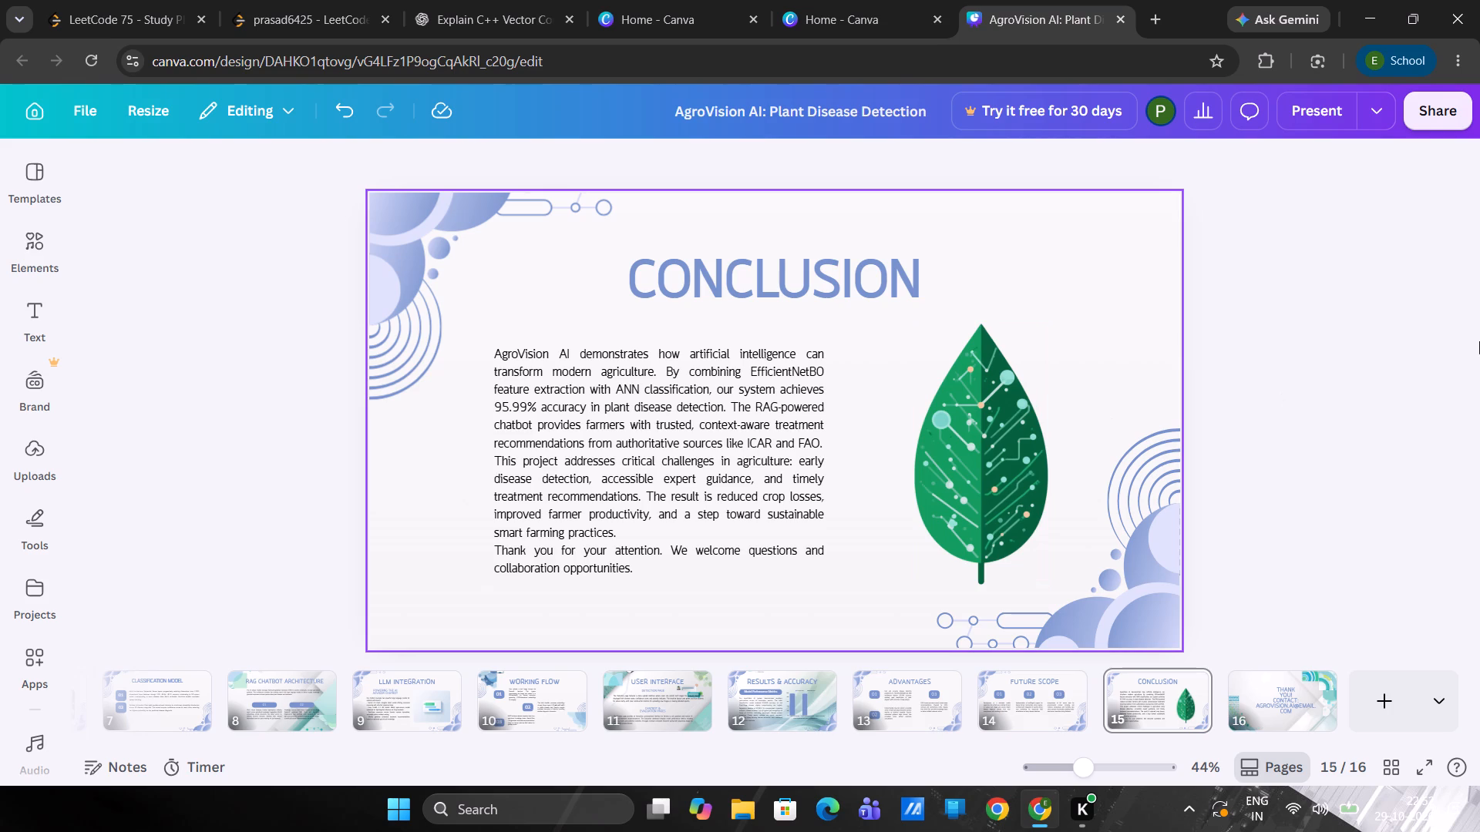
{"action": "left_click", "coordinate": [1303, 327]}
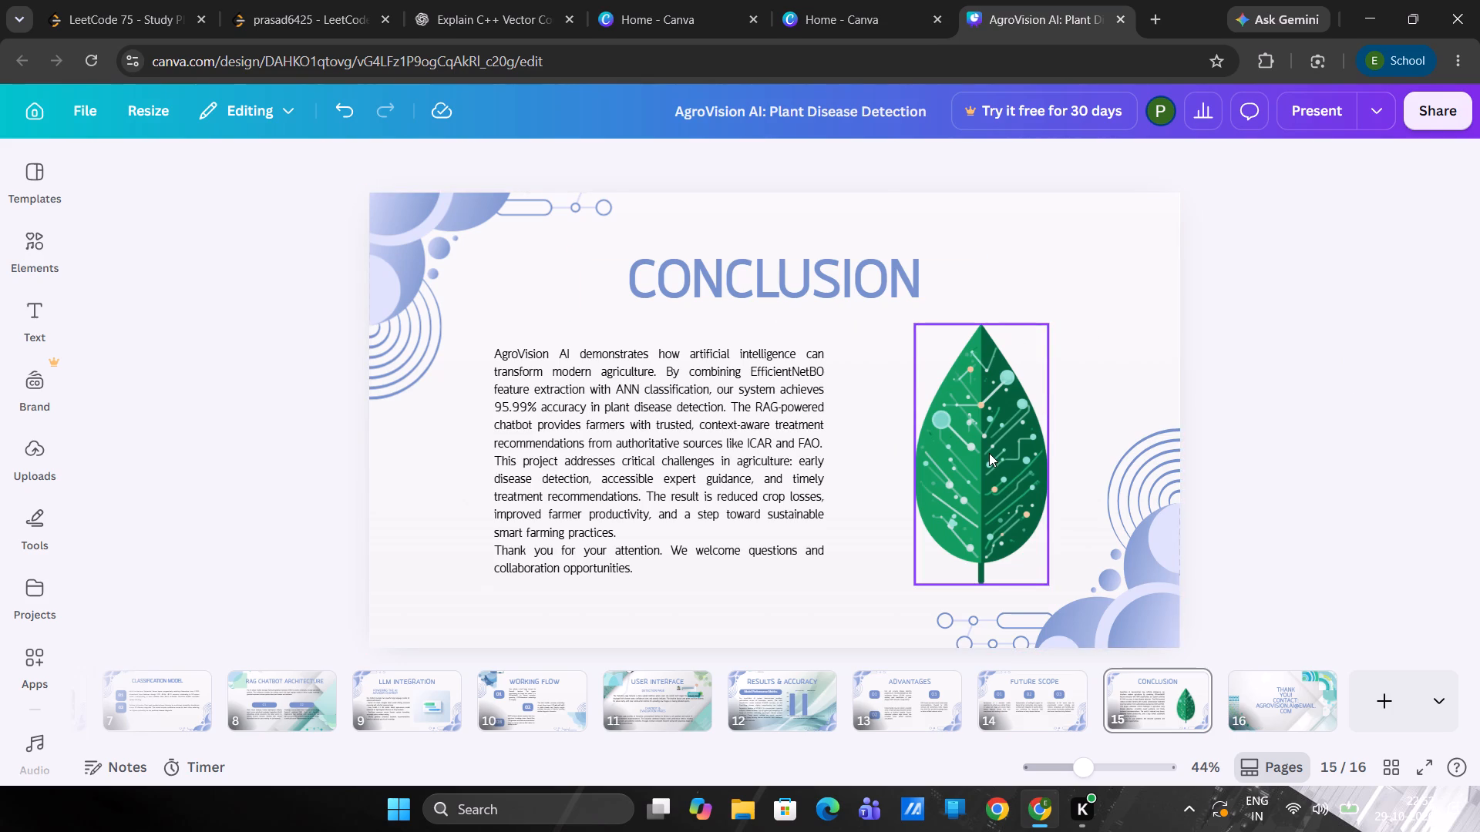
{"action": "left_click_drag", "start_coordinate": [989, 453], "coordinate": [978, 451]}
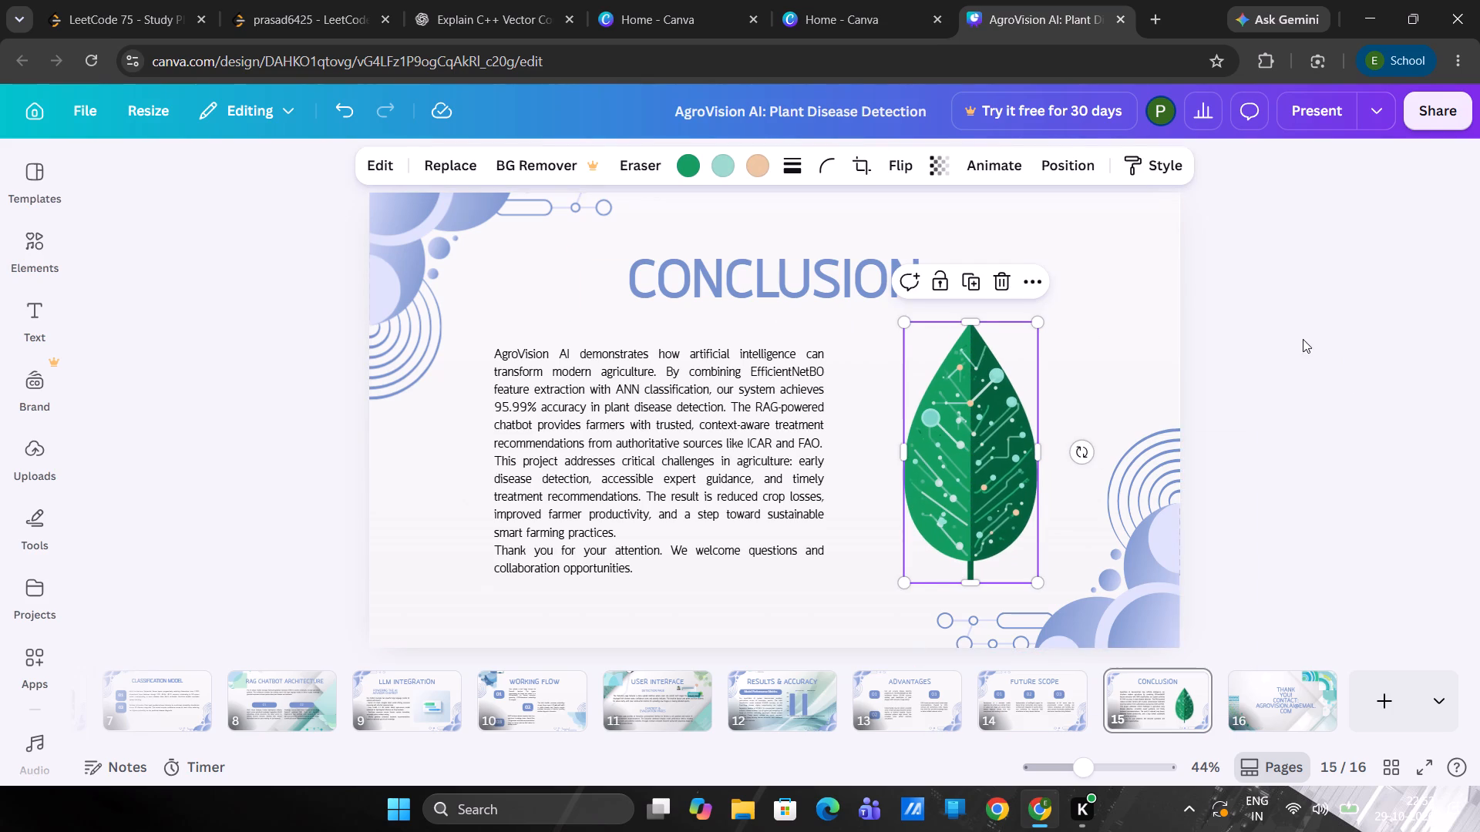
{"action": "left_click", "coordinate": [1289, 333]}
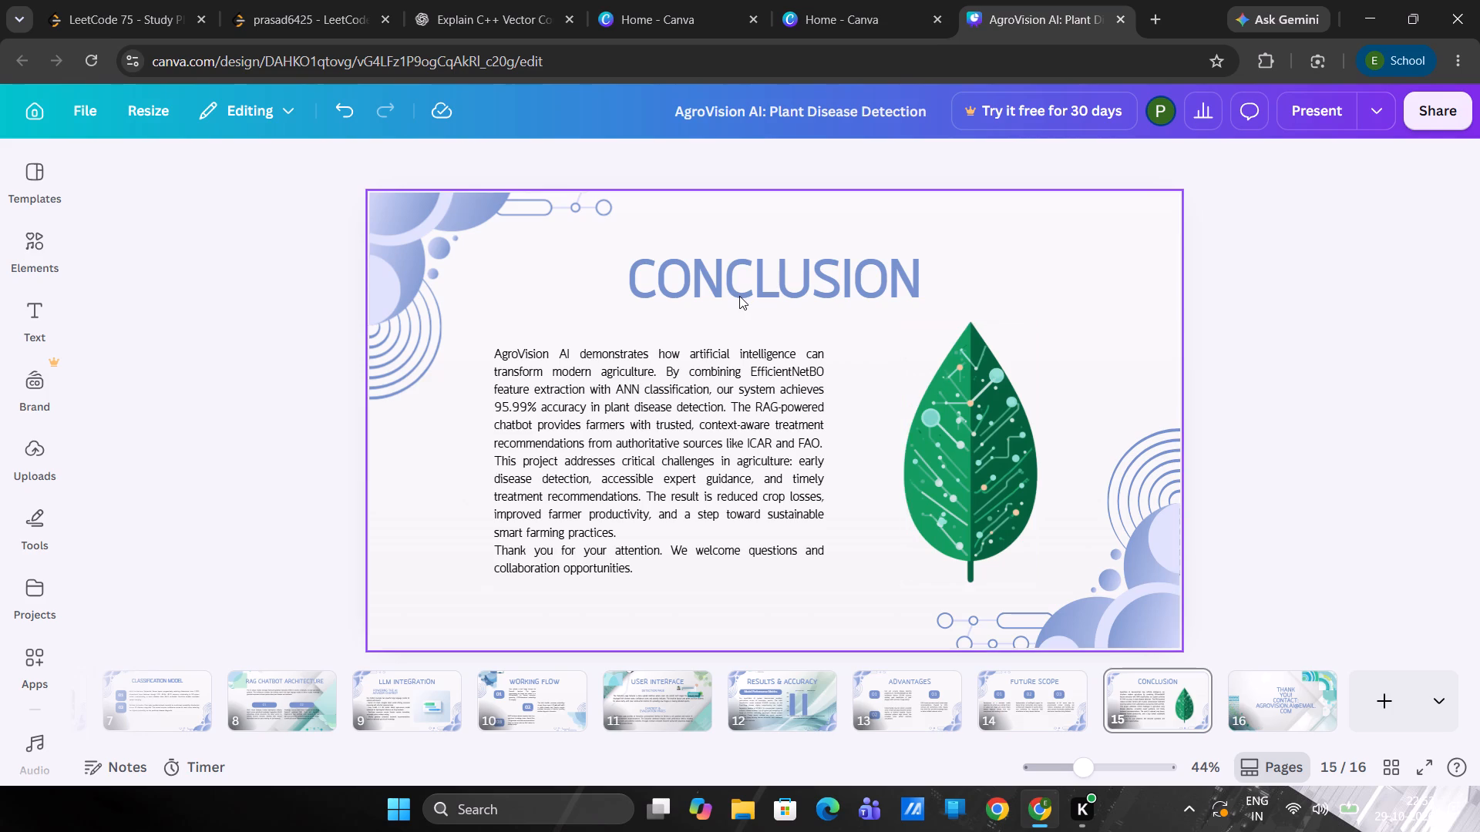
{"action": "left_click", "coordinate": [156, 295]}
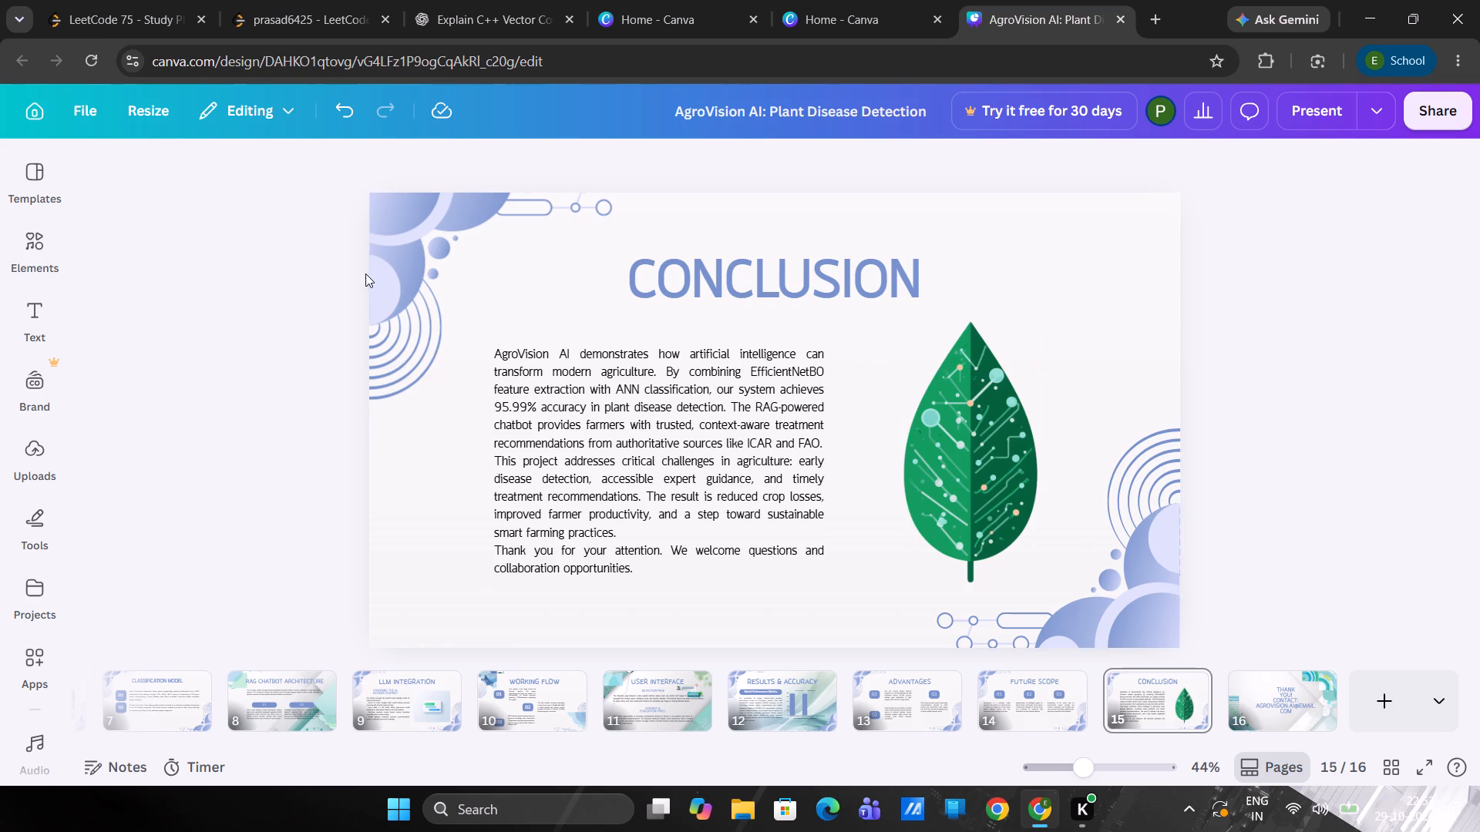
{"action": "left_click", "coordinate": [409, 257]}
{"action": "left_click", "coordinate": [1262, 471]}
Enlarge the Conclusion paragraph proportionally to a text size of about 25.2 and align its top edge with the leaf's tip.
{"action": "left_click_drag", "start_coordinate": [700, 493], "coordinate": [711, 491]}
{"action": "left_click_drag", "start_coordinate": [839, 571], "coordinate": [852, 572]}
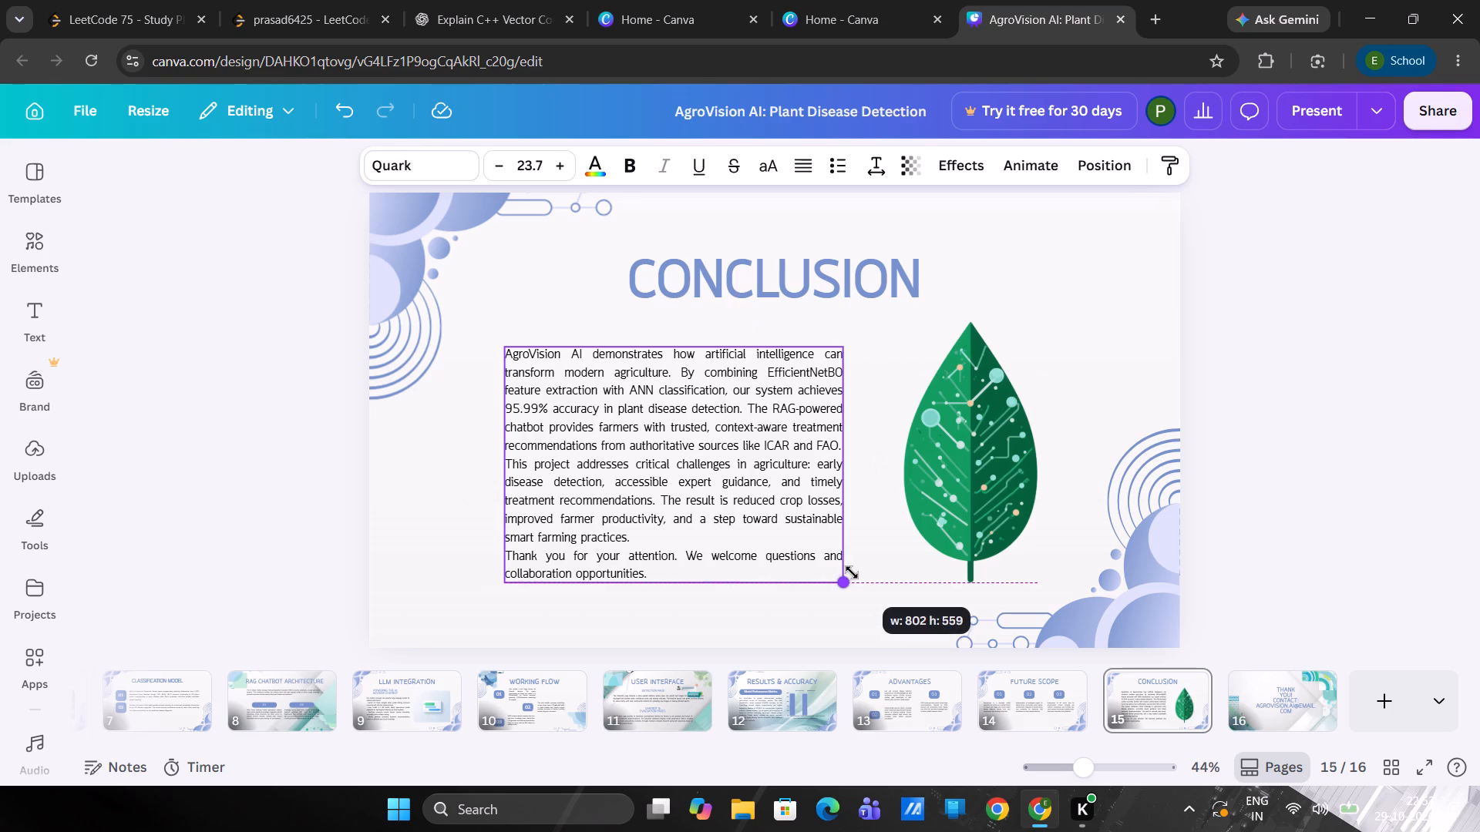
{"action": "left_click_drag", "start_coordinate": [852, 572], "coordinate": [855, 573]}
{"action": "left_click_drag", "start_coordinate": [788, 517], "coordinate": [789, 505]}
{"action": "left_click_drag", "start_coordinate": [843, 567], "coordinate": [852, 575]}
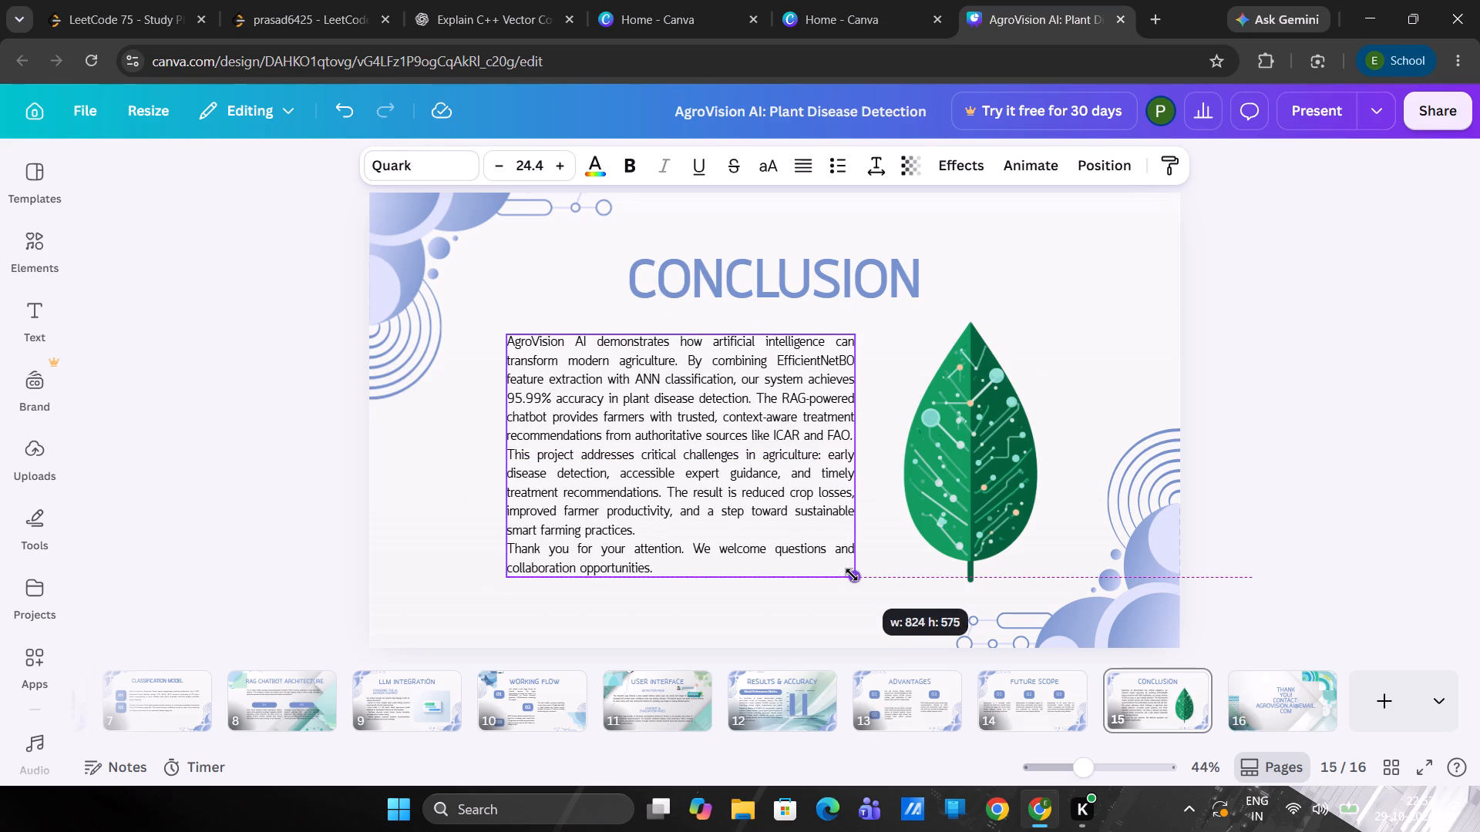
{"action": "left_click_drag", "start_coordinate": [852, 575], "coordinate": [853, 575]}
{"action": "left_click_drag", "start_coordinate": [814, 515], "coordinate": [800, 506]}
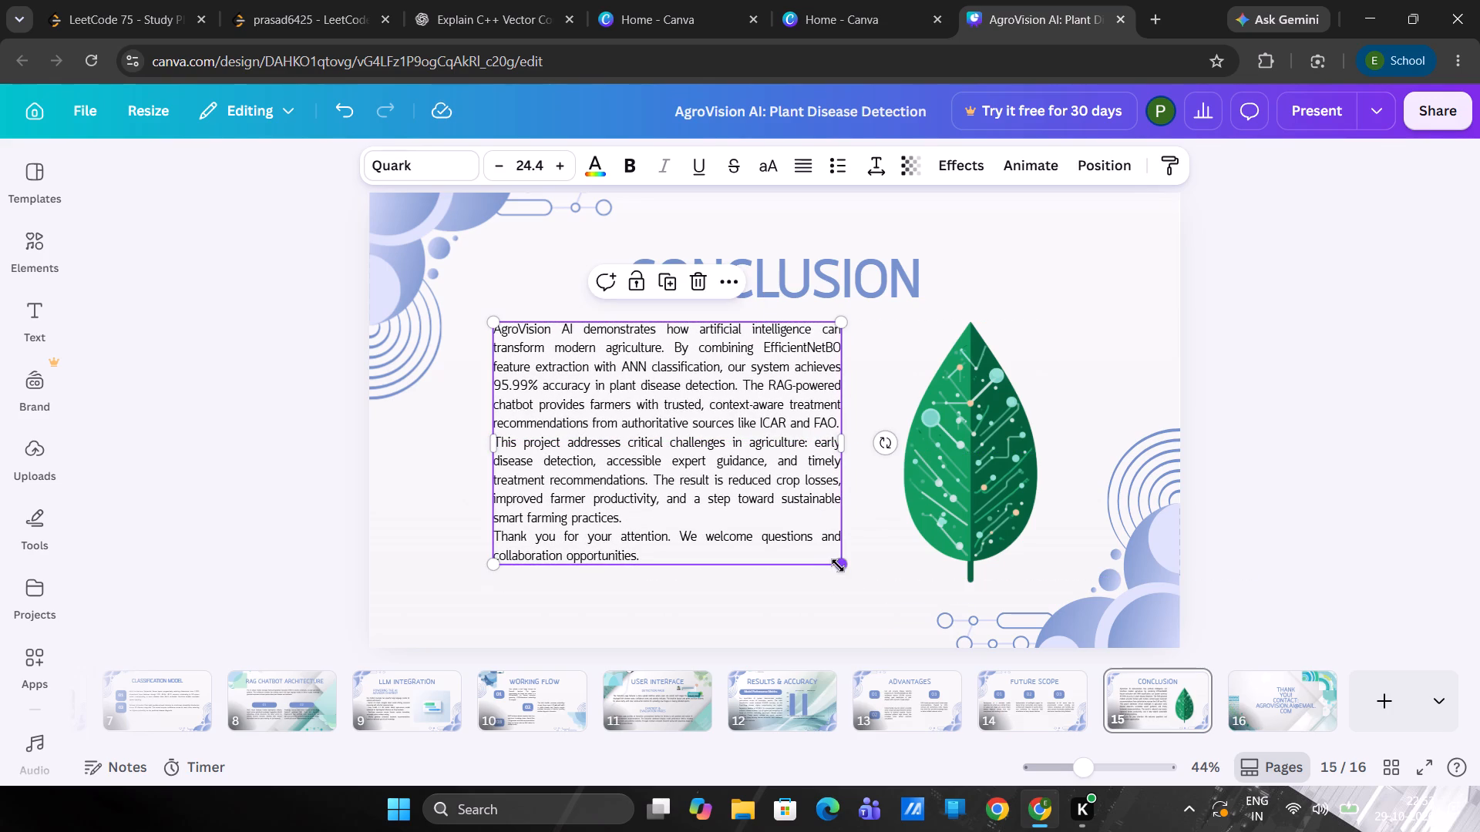
{"action": "left_click_drag", "start_coordinate": [838, 565], "coordinate": [846, 578]}
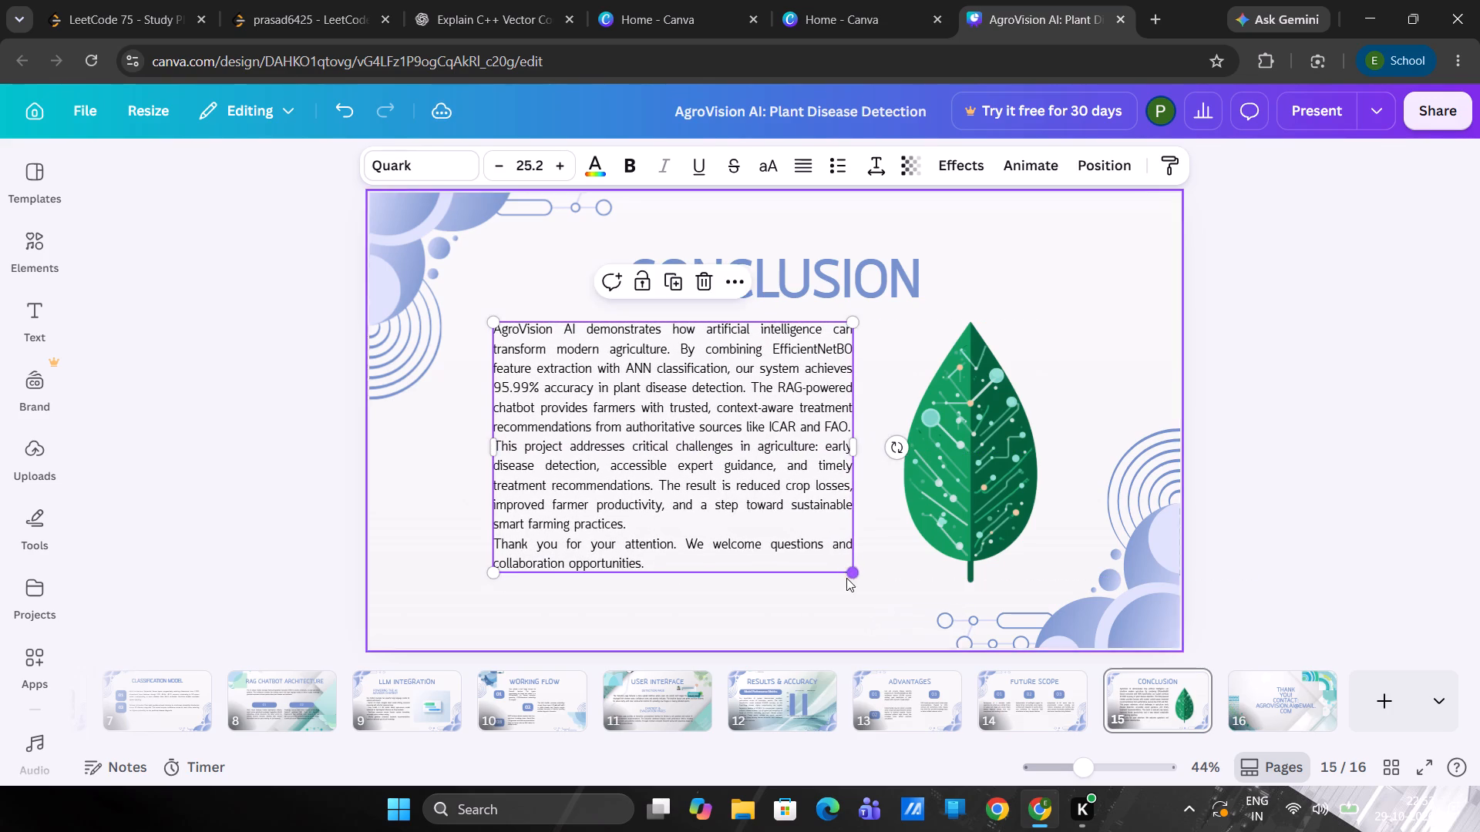
{"action": "left_click_drag", "start_coordinate": [828, 528], "coordinate": [820, 530]}
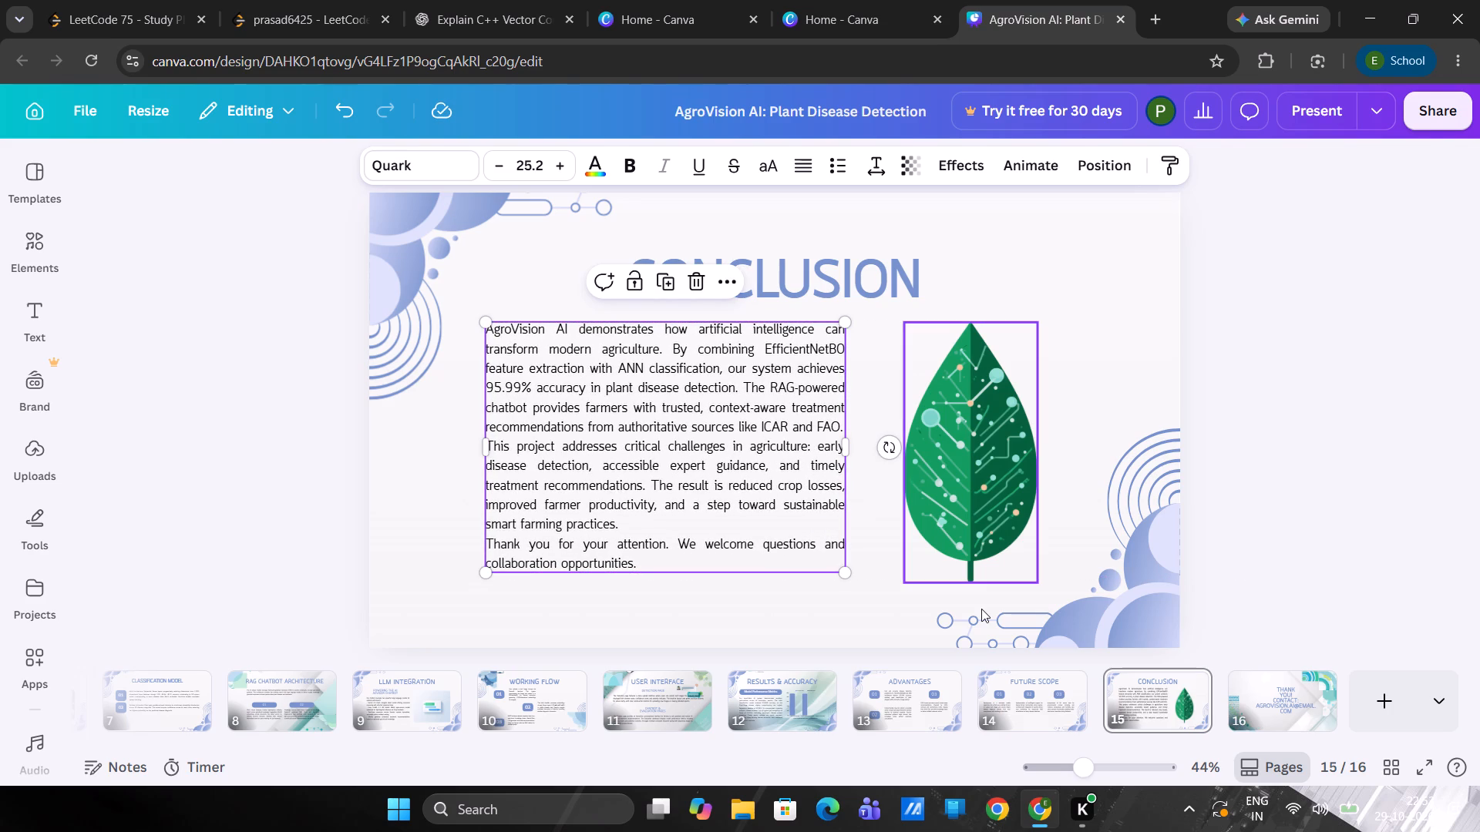
Align the Conclusion paragraph's bottom with the leaf's base and scale it to about 886 by 618, matching the leaf's height.
{"action": "left_click_drag", "start_coordinate": [646, 450], "coordinate": [647, 460]}
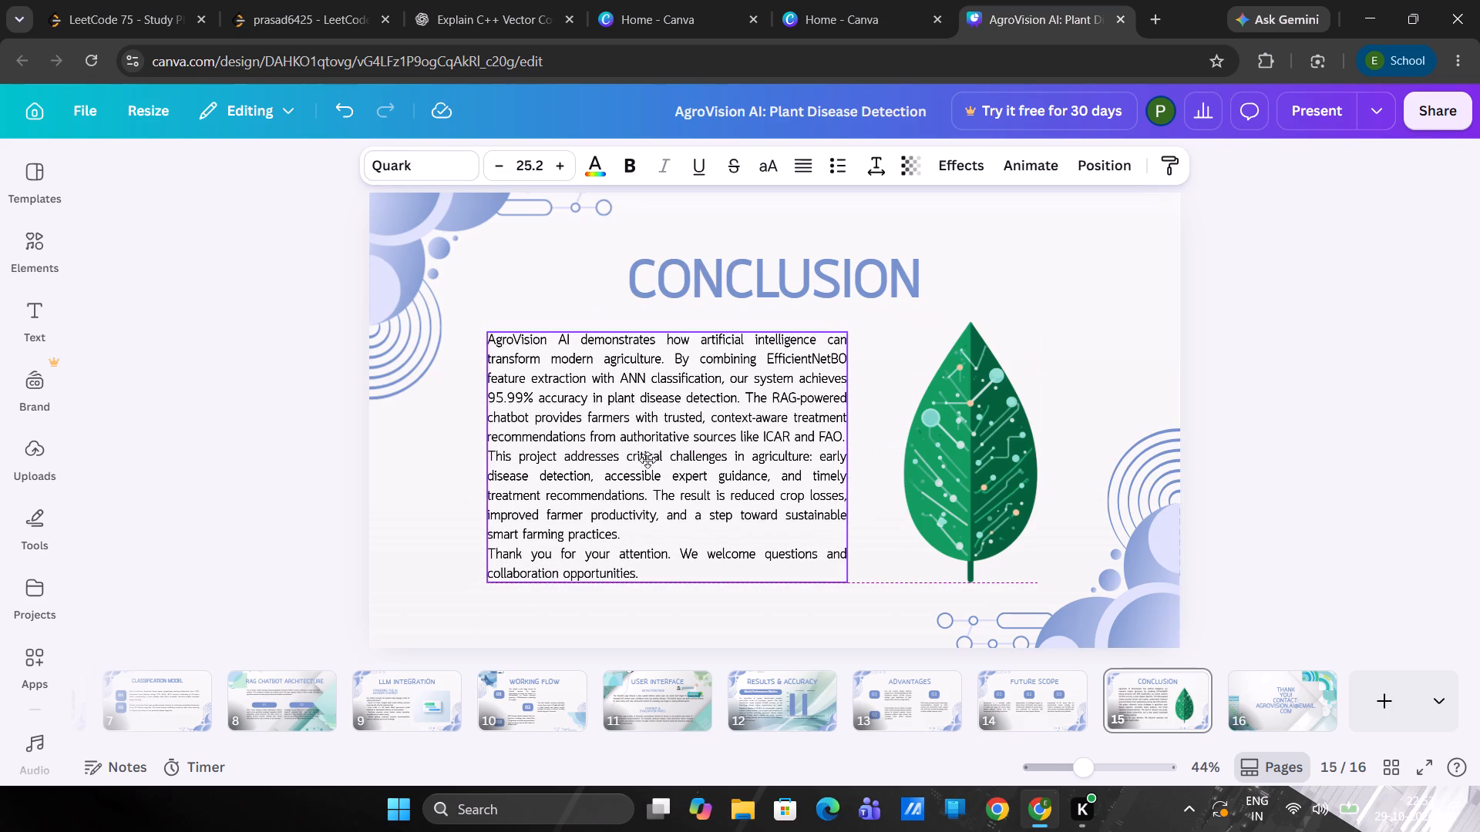
{"action": "left_click_drag", "start_coordinate": [647, 460], "coordinate": [658, 460]}
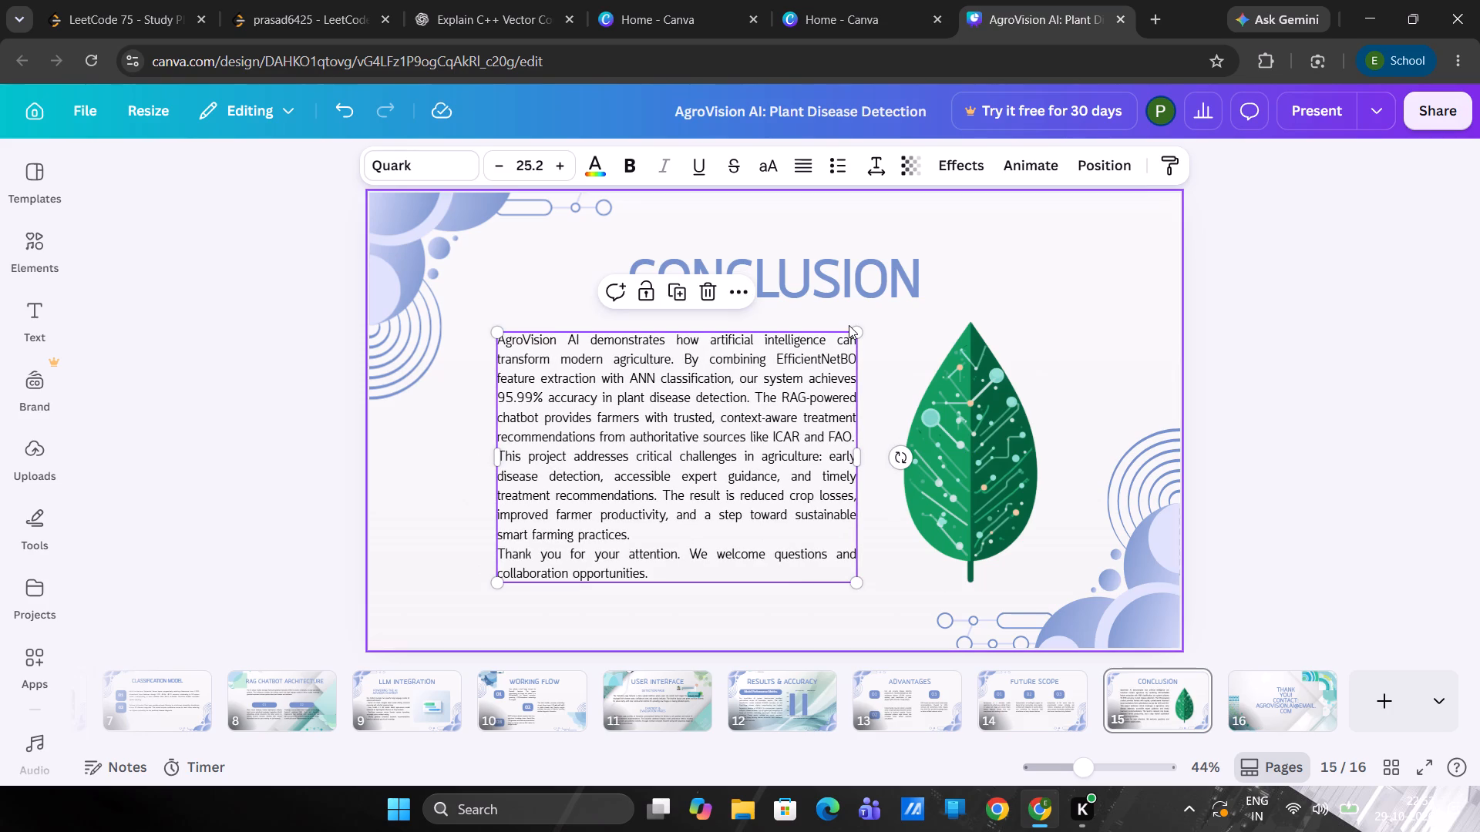
{"action": "left_click_drag", "start_coordinate": [854, 327], "coordinate": [866, 322]}
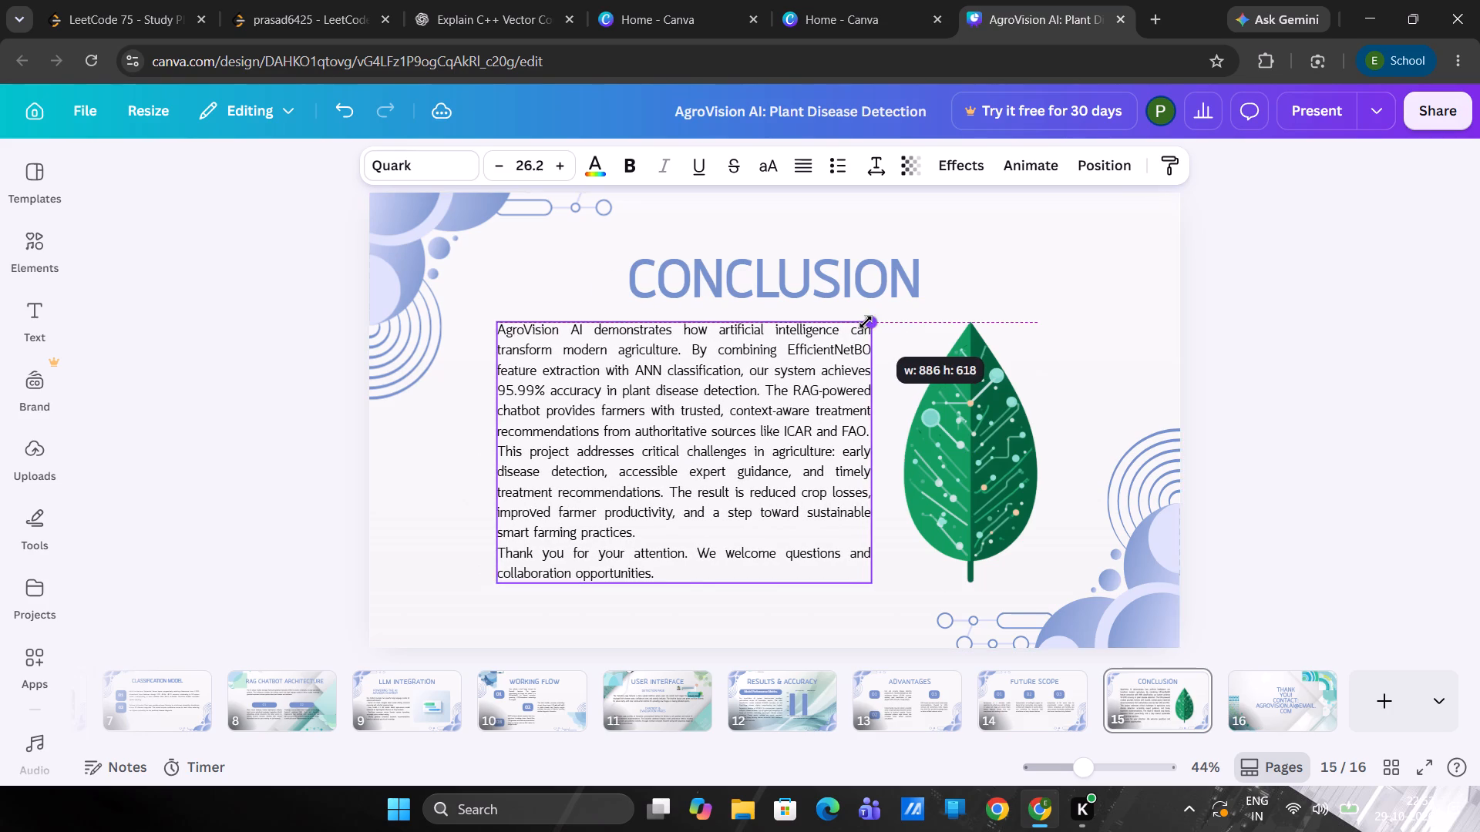
{"action": "left_click_drag", "start_coordinate": [866, 322], "coordinate": [867, 322]}
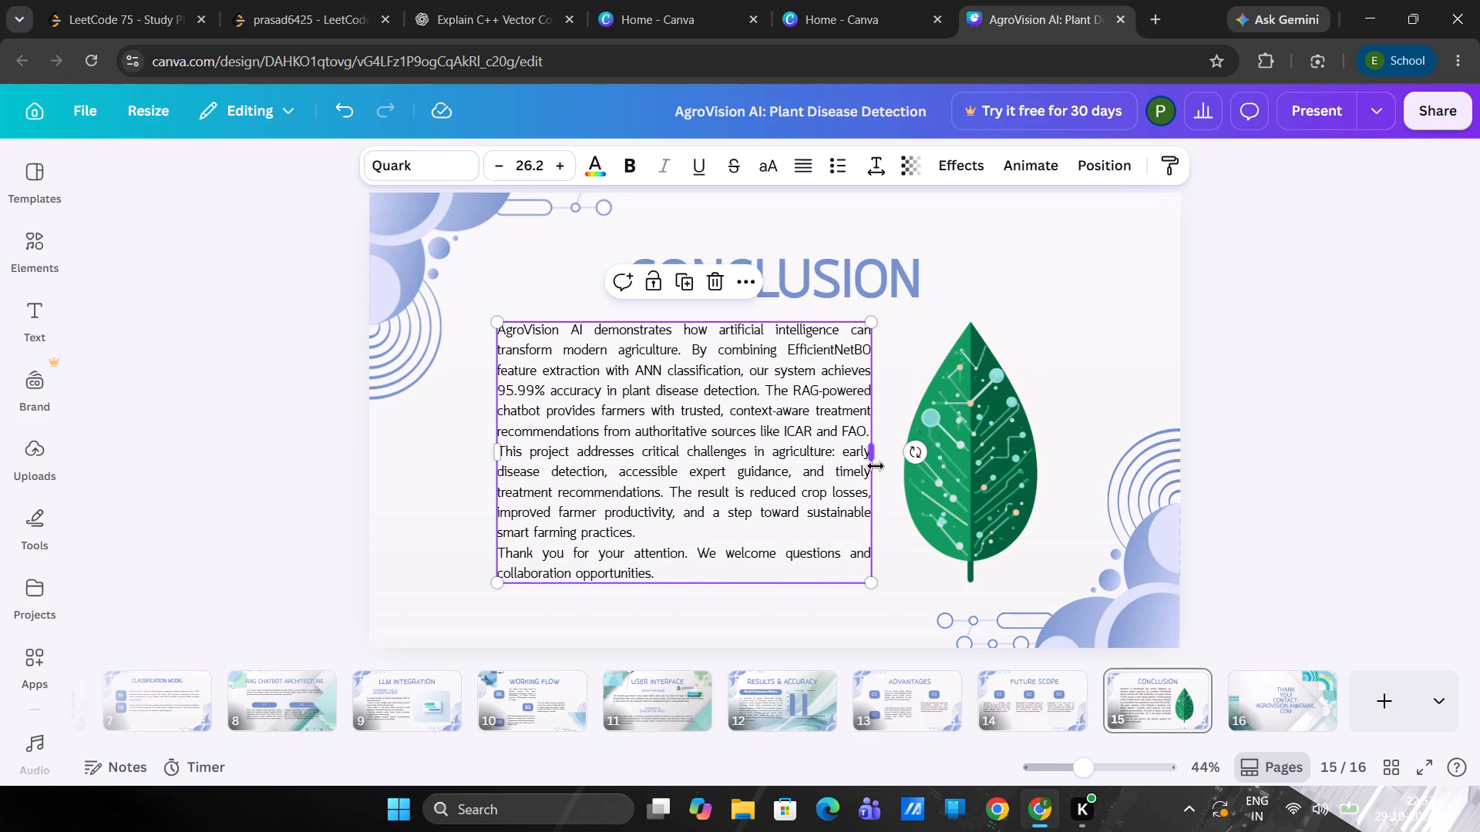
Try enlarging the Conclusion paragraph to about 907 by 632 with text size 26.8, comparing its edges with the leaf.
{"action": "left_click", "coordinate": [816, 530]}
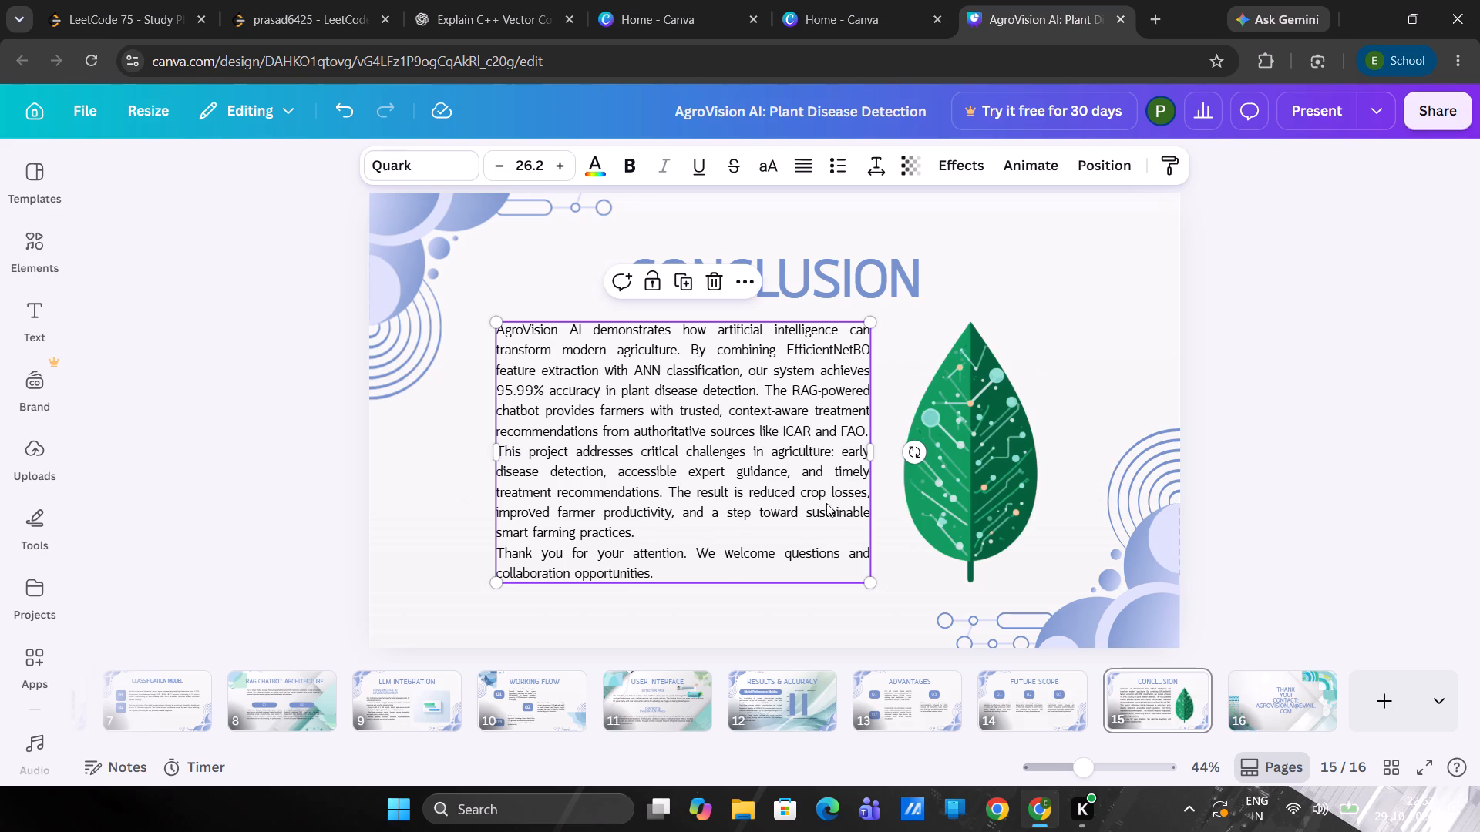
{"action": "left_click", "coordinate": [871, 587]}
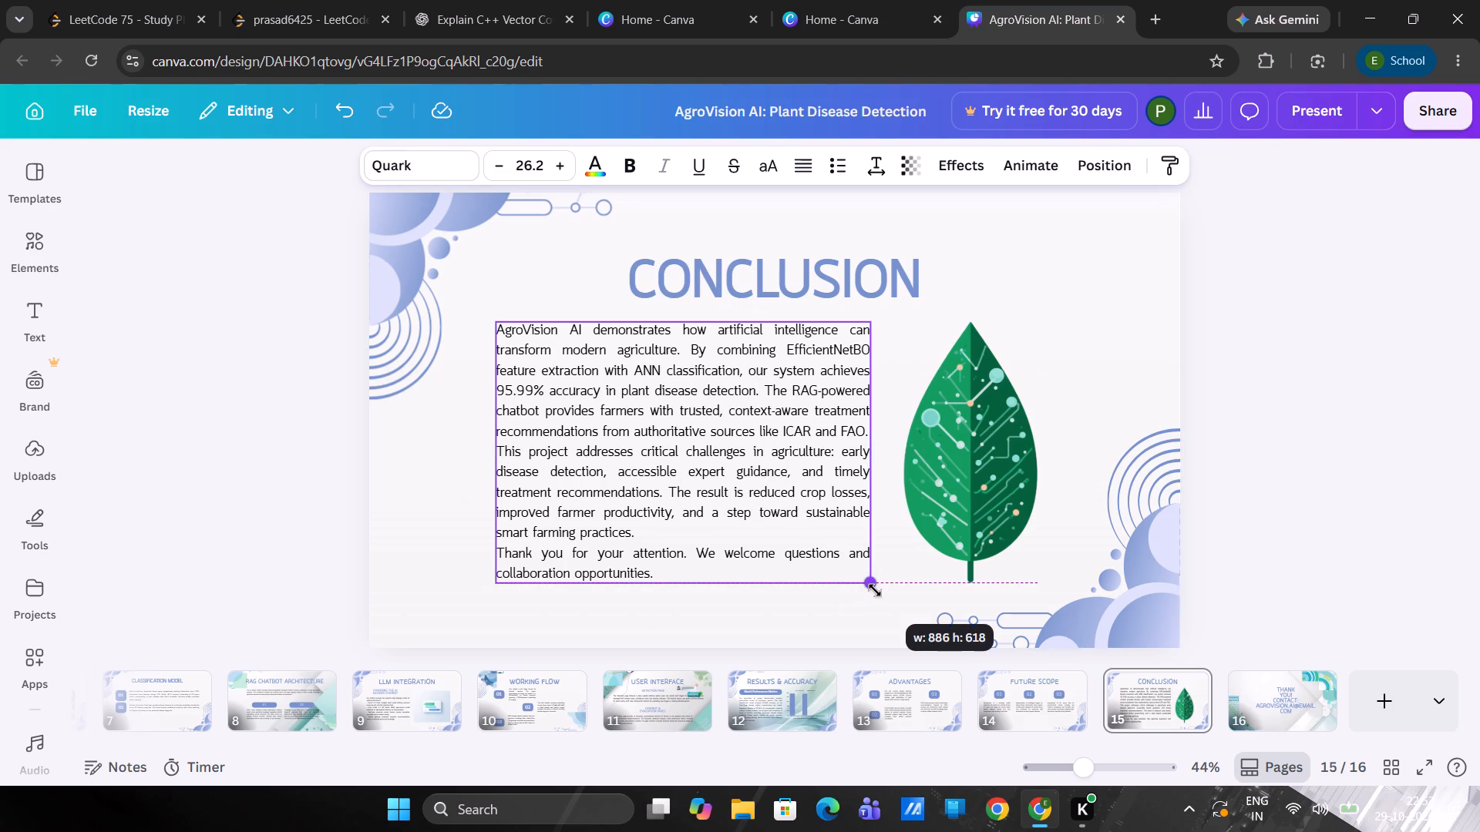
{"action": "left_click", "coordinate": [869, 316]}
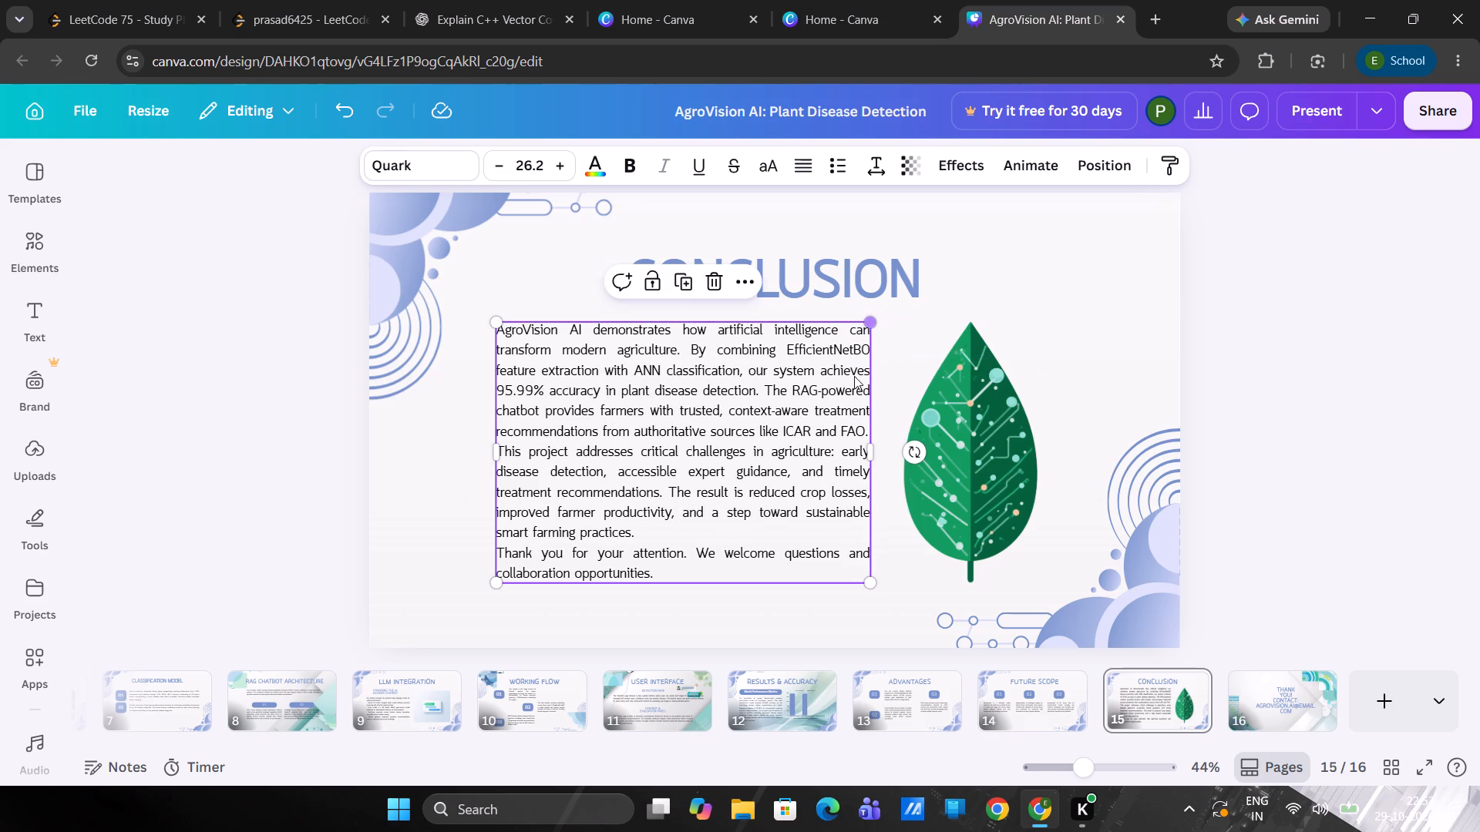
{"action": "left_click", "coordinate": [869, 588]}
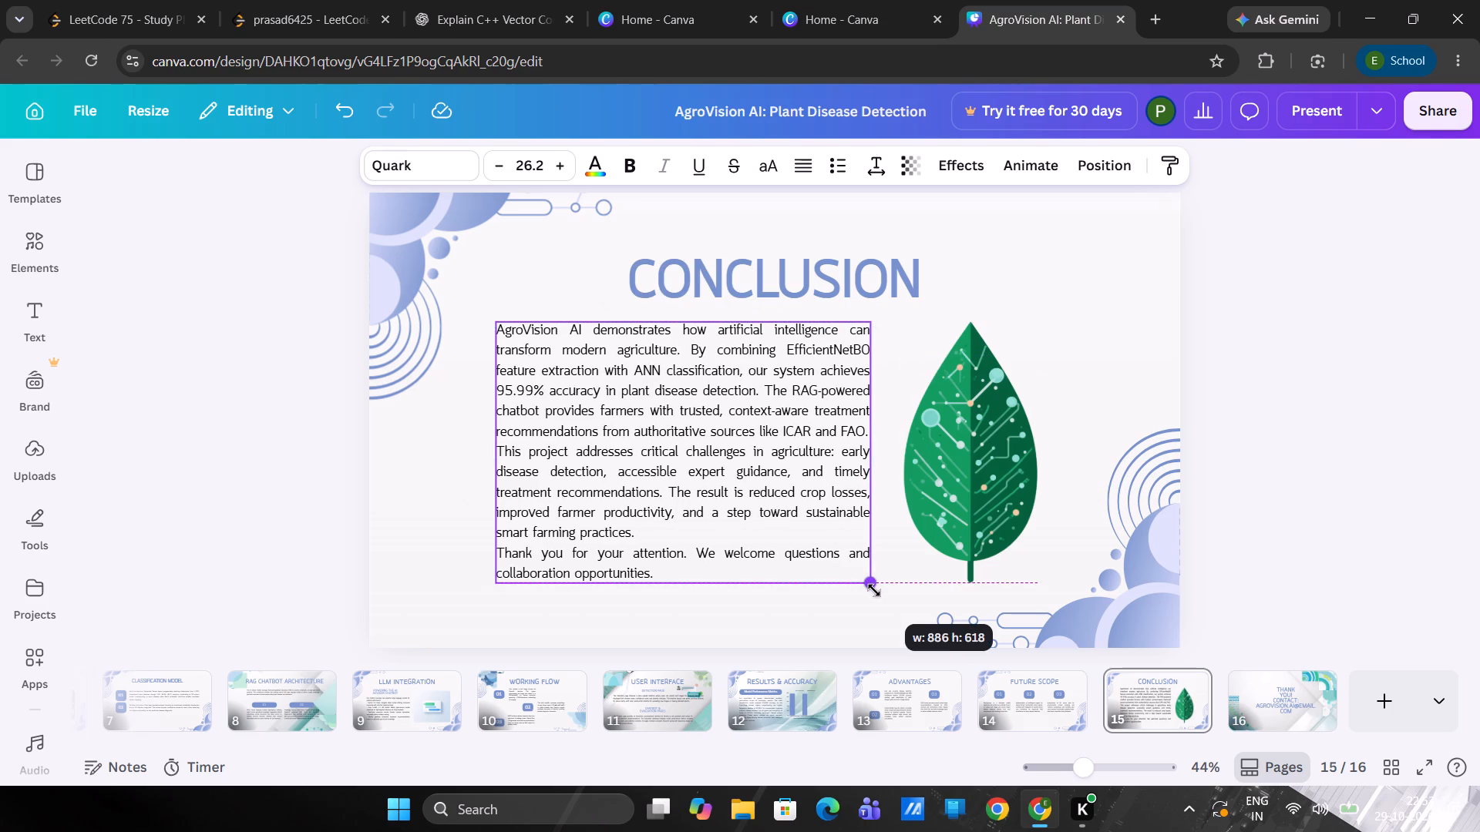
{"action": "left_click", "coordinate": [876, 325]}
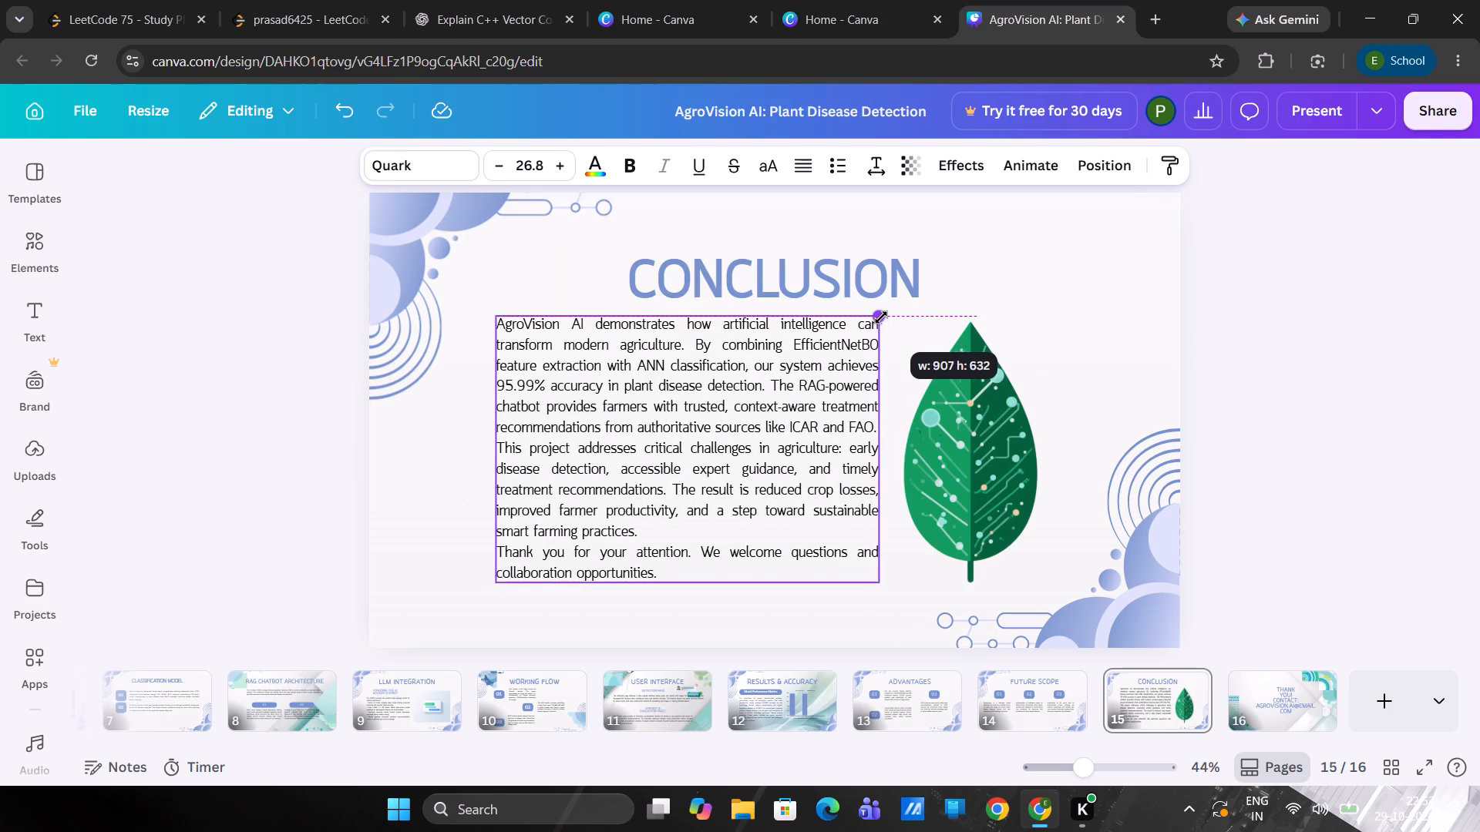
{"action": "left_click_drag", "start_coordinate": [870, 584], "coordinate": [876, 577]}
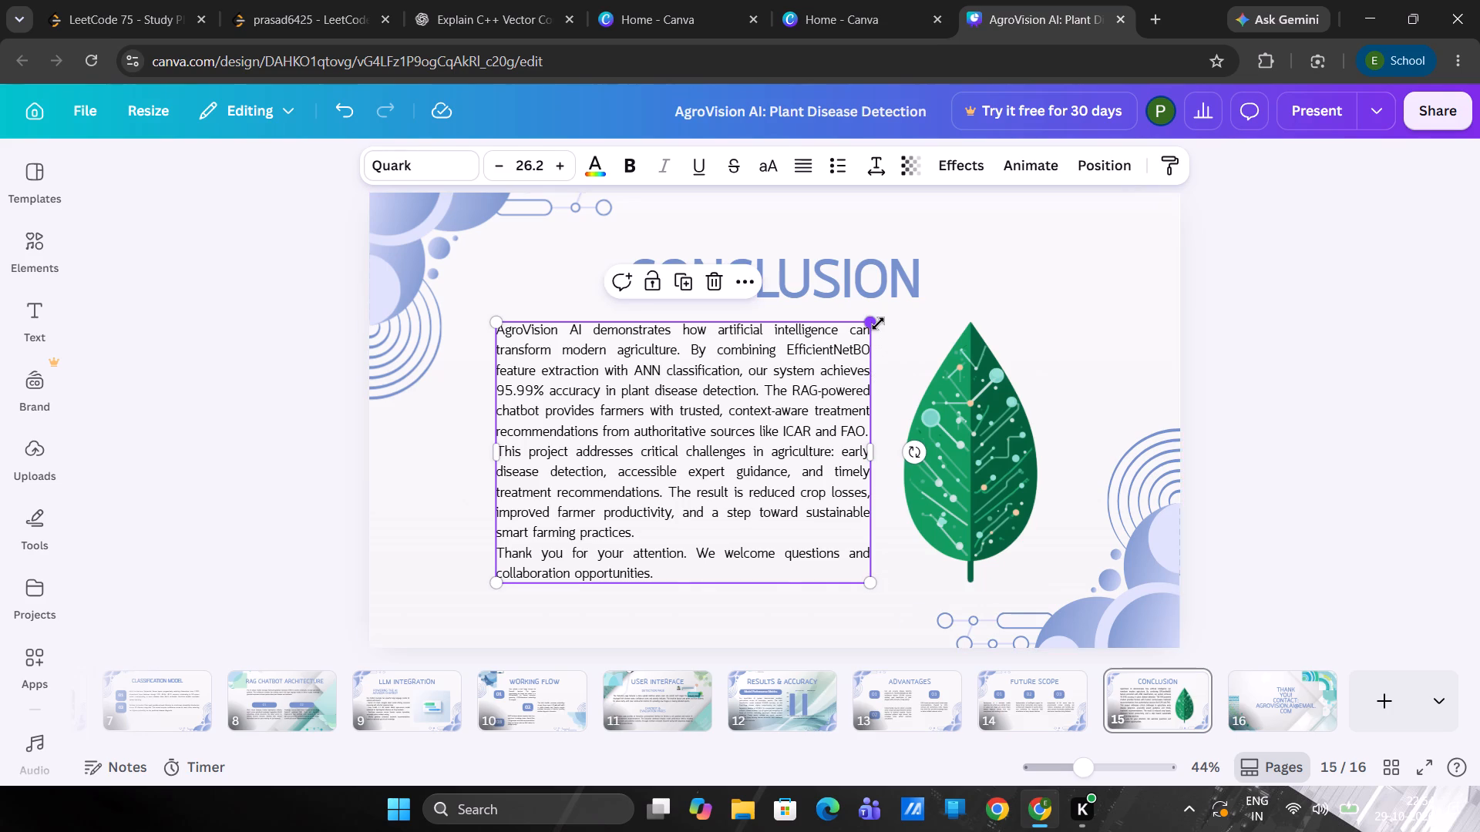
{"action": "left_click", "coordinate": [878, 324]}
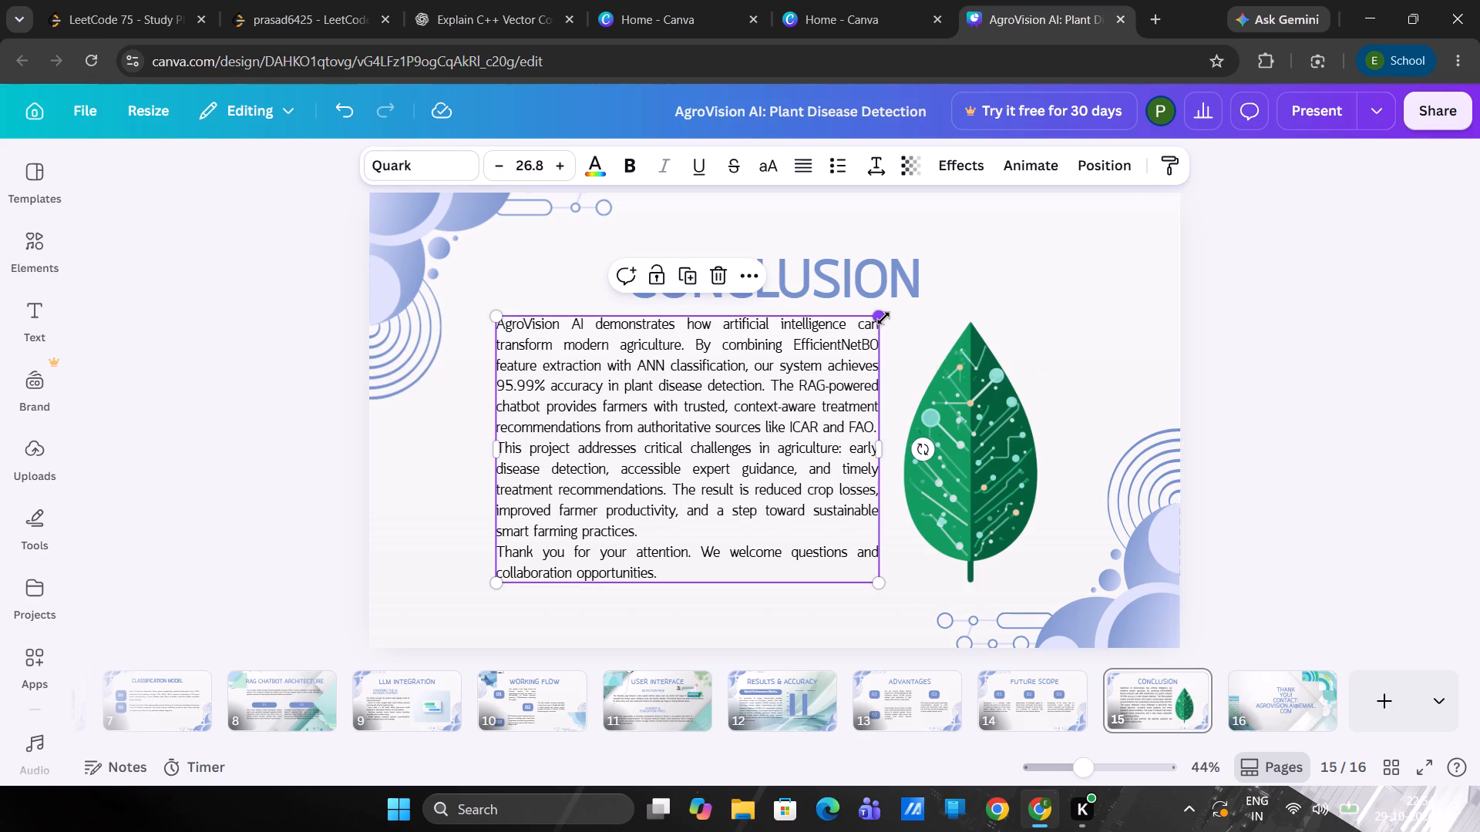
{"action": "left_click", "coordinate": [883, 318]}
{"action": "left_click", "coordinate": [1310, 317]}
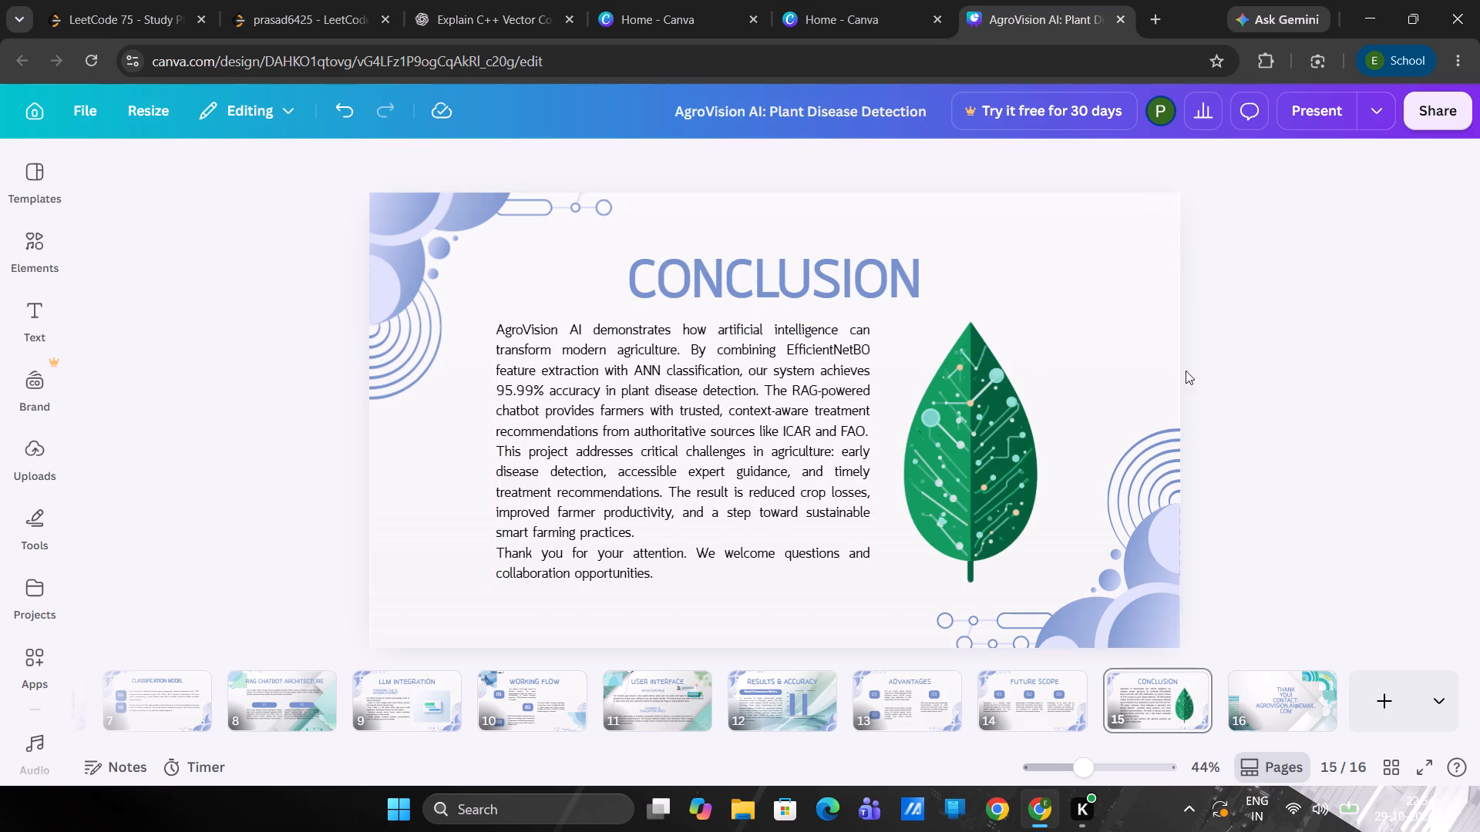
Open the closing Thank You slide and examine its thank-you and contact text block.
{"action": "left_click", "coordinate": [1256, 703]}
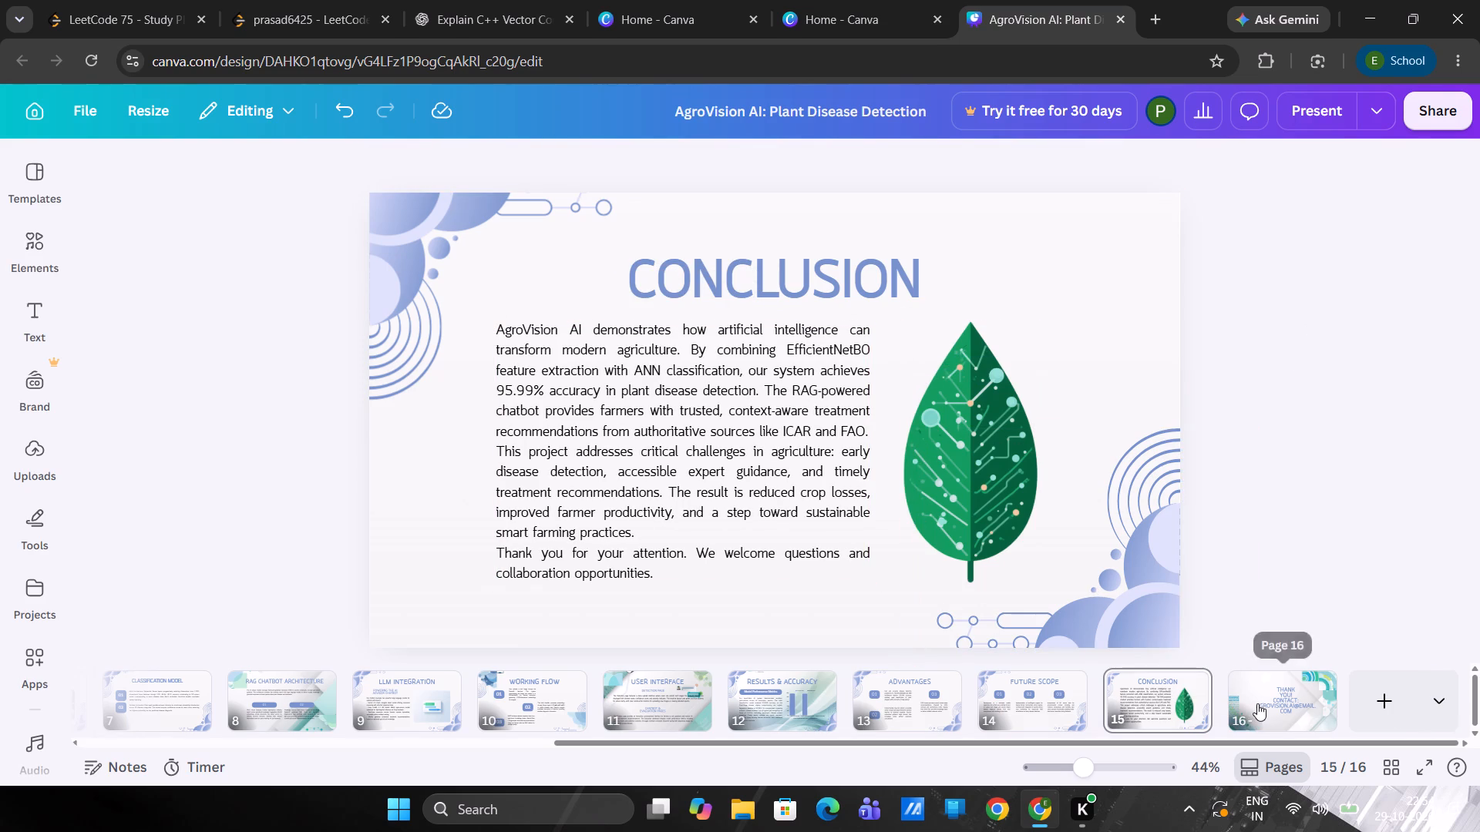
{"action": "left_click", "coordinate": [841, 462]}
{"action": "left_click", "coordinate": [850, 509]}
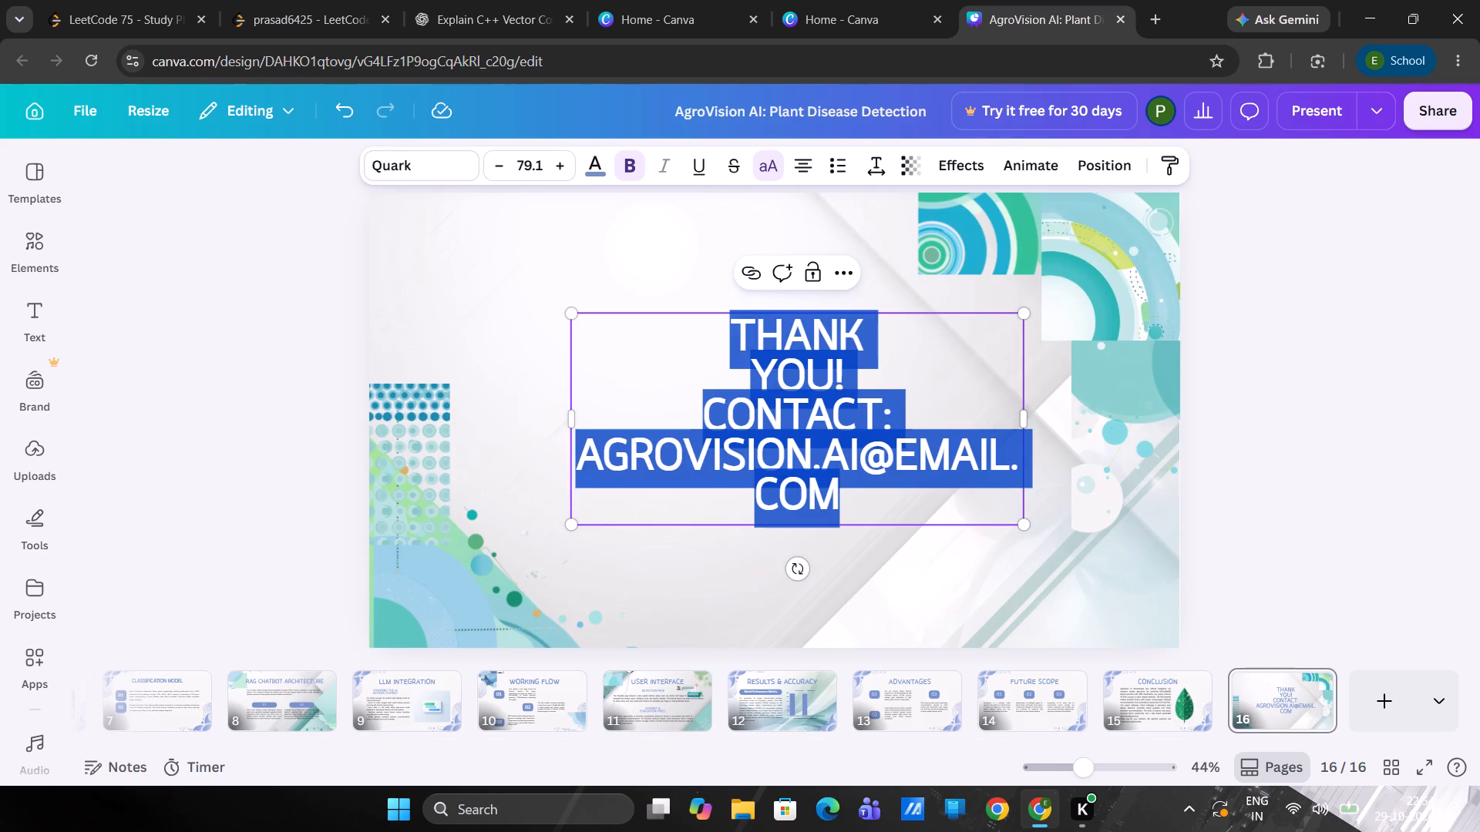
{"action": "left_click", "coordinate": [846, 499]}
{"action": "left_click", "coordinate": [852, 501]}
{"action": "left_click", "coordinate": [869, 505]}
{"action": "left_click", "coordinate": [1371, 318]}
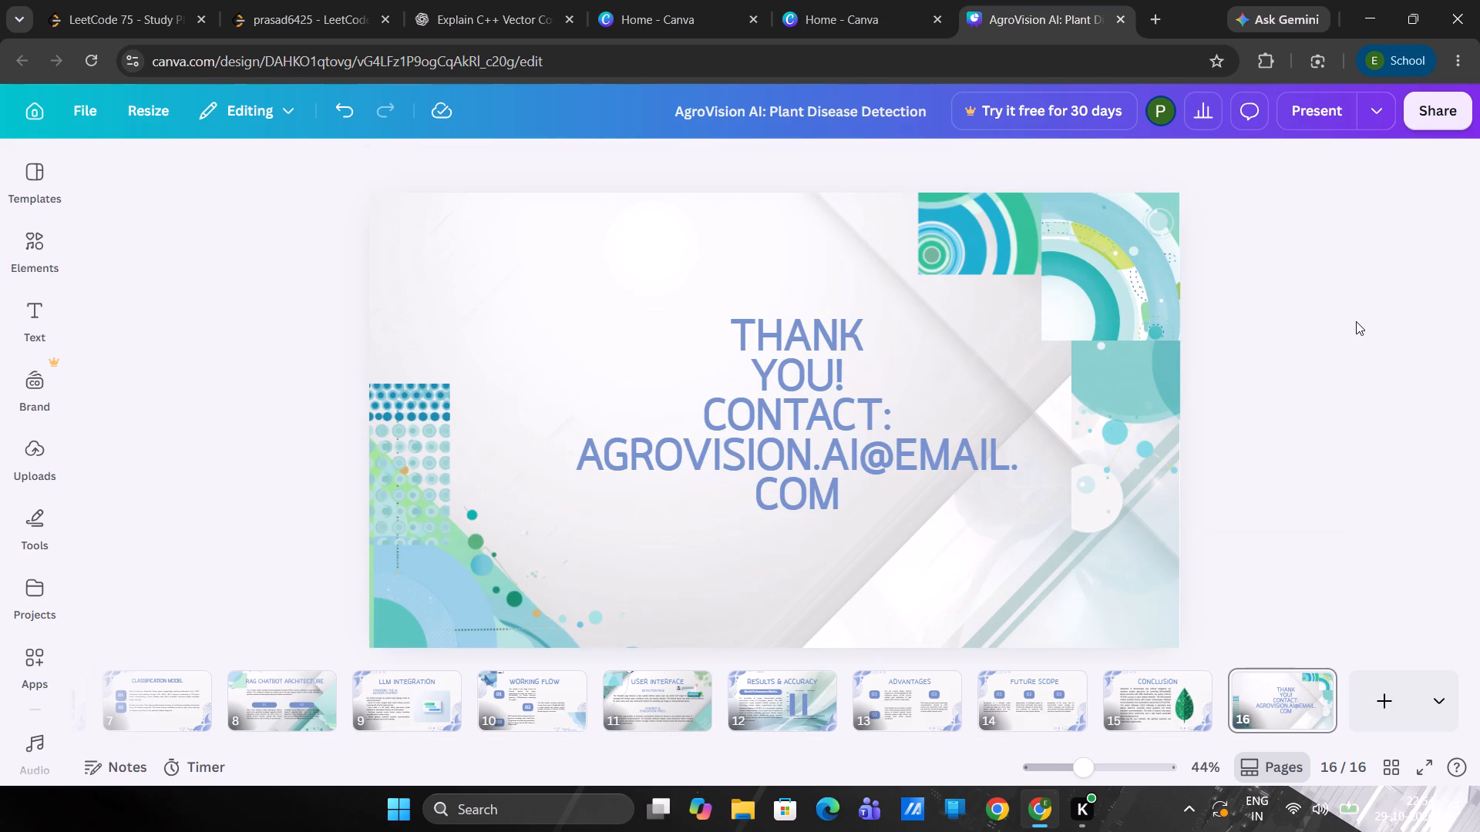
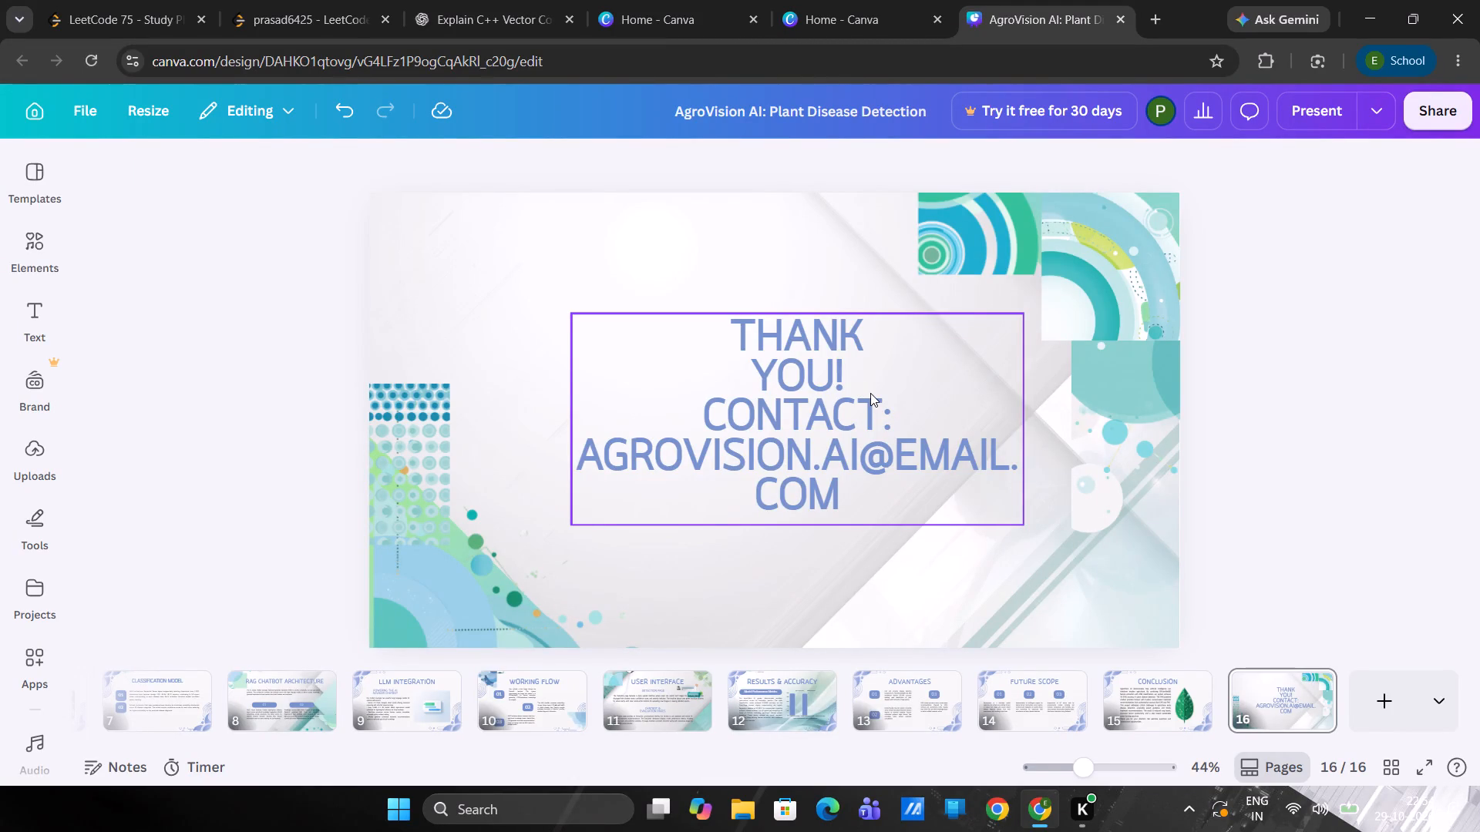
Centre the thank-you and contact text block on the closing slide.
{"action": "left_click_drag", "start_coordinate": [870, 393], "coordinate": [852, 384]}
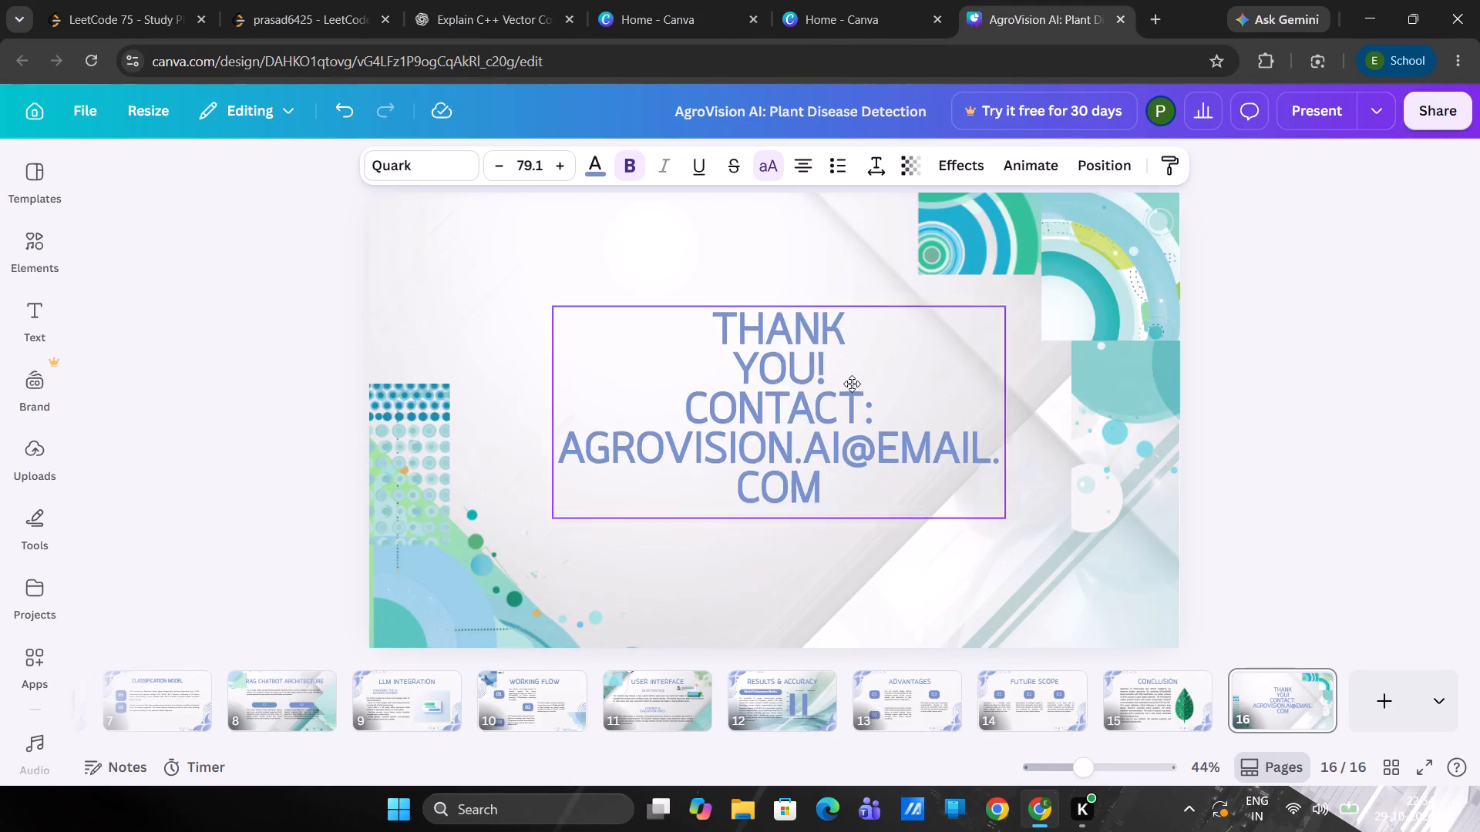
{"action": "left_click_drag", "start_coordinate": [852, 384], "coordinate": [849, 395]}
{"action": "left_click", "coordinate": [1305, 385]}
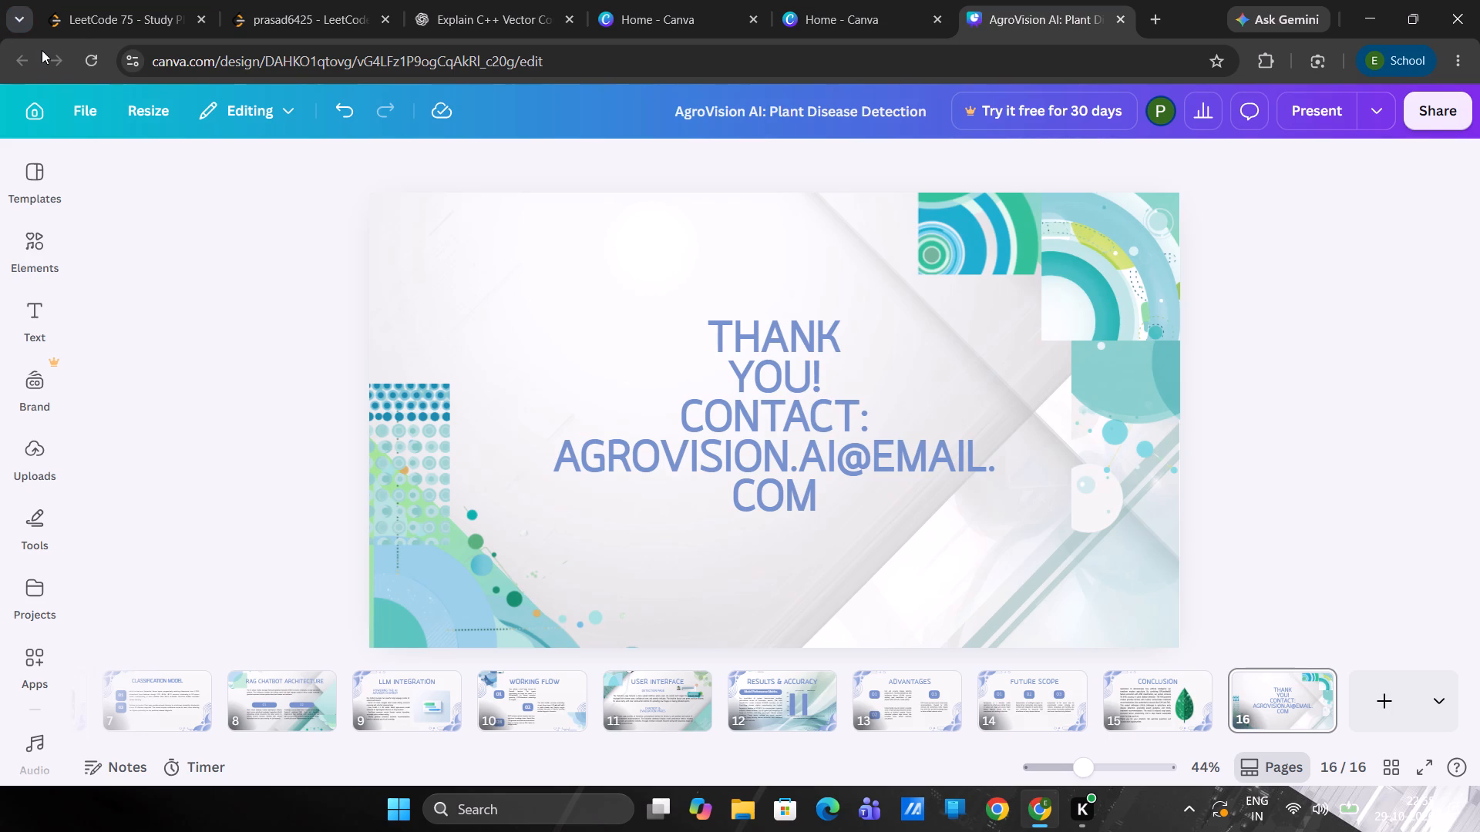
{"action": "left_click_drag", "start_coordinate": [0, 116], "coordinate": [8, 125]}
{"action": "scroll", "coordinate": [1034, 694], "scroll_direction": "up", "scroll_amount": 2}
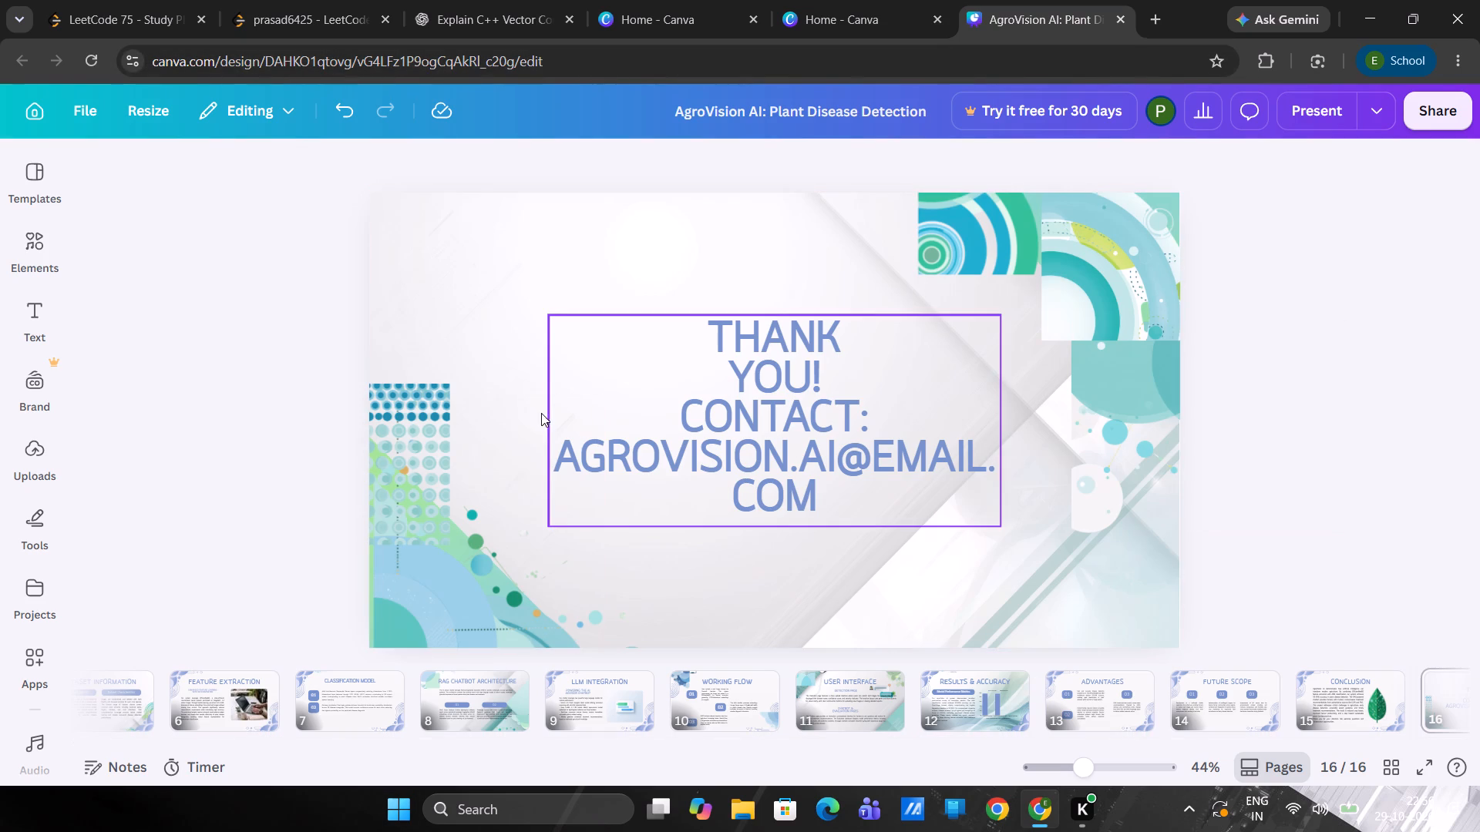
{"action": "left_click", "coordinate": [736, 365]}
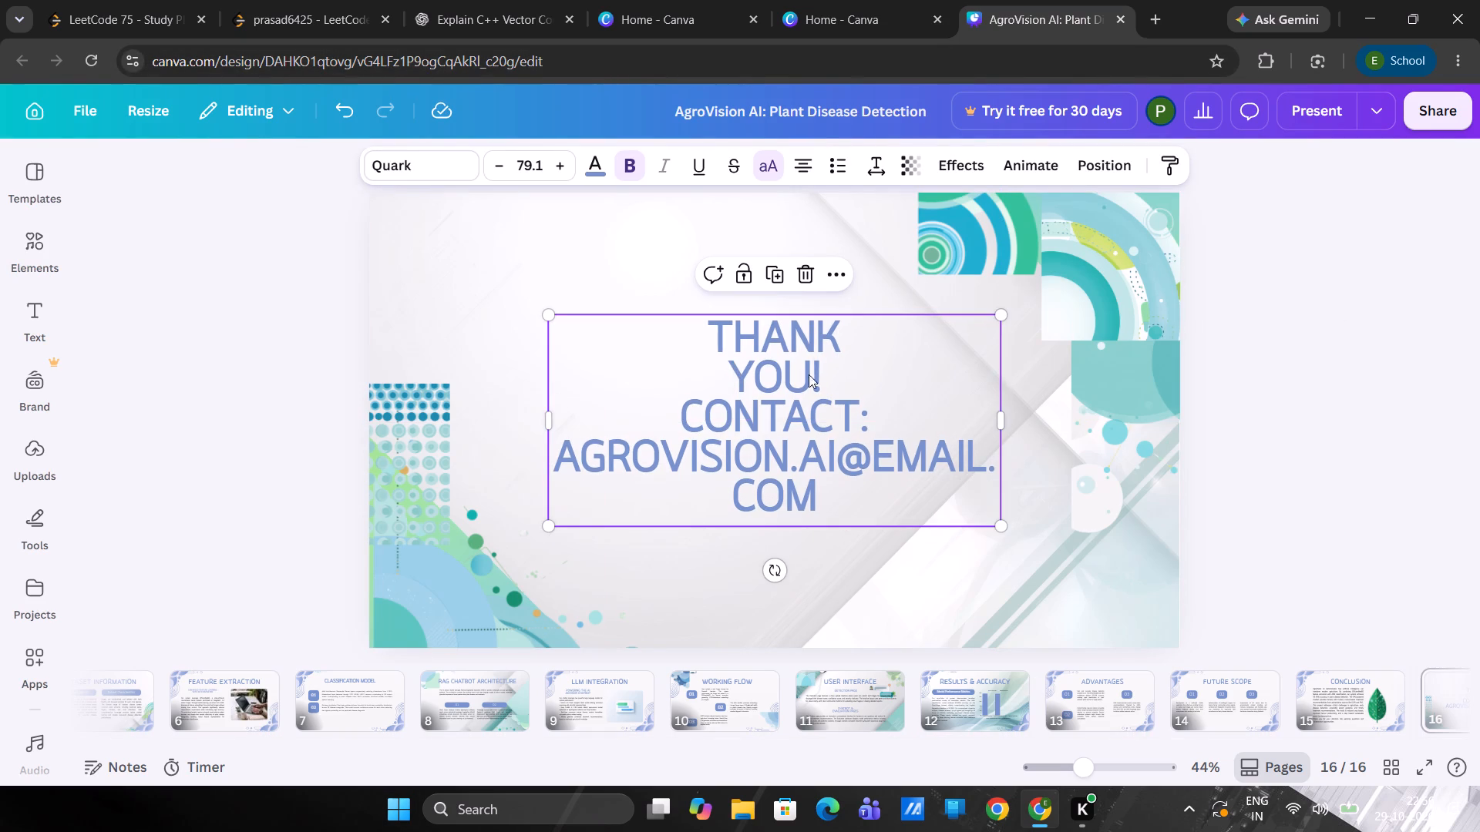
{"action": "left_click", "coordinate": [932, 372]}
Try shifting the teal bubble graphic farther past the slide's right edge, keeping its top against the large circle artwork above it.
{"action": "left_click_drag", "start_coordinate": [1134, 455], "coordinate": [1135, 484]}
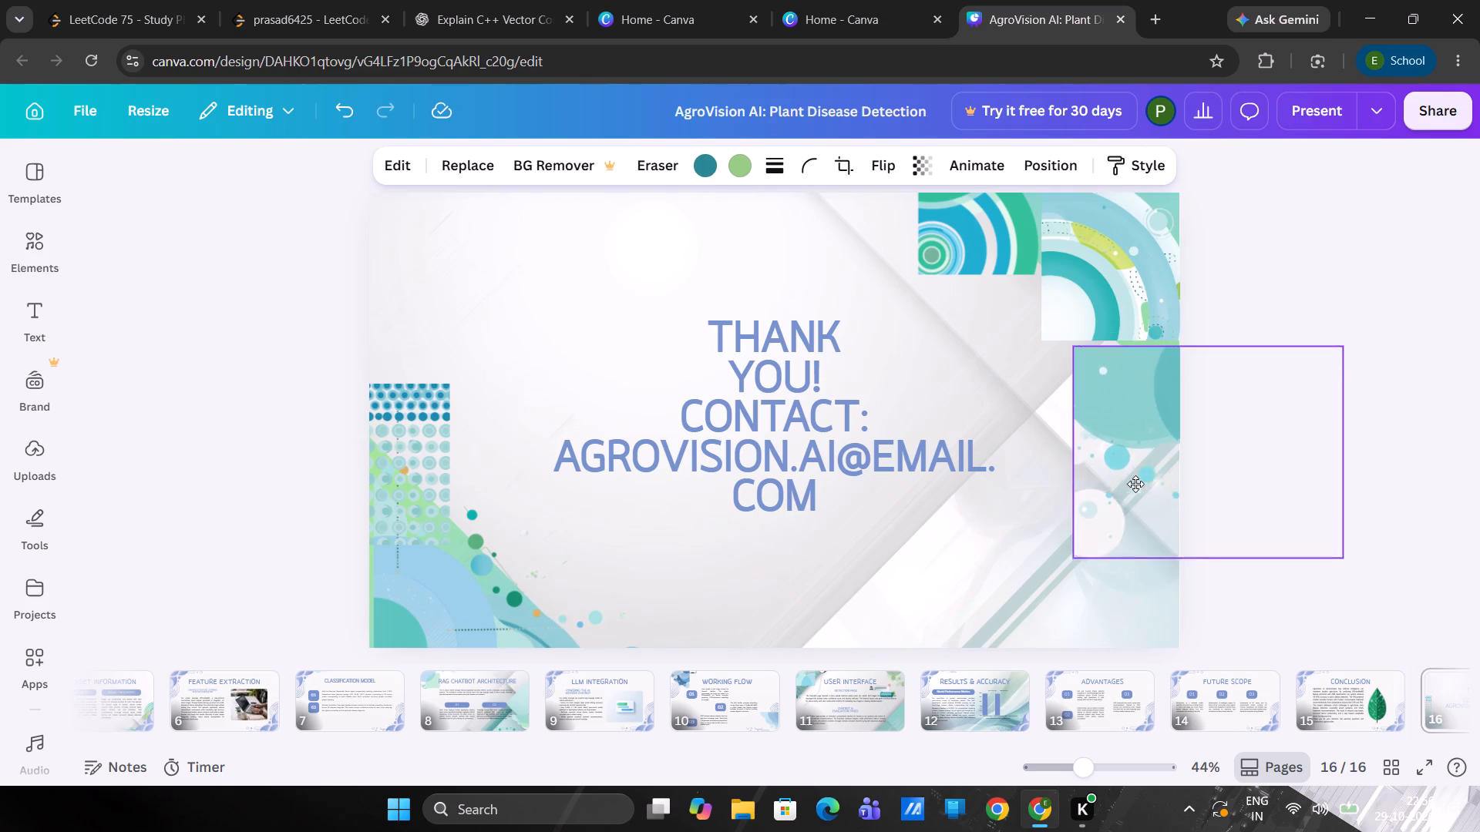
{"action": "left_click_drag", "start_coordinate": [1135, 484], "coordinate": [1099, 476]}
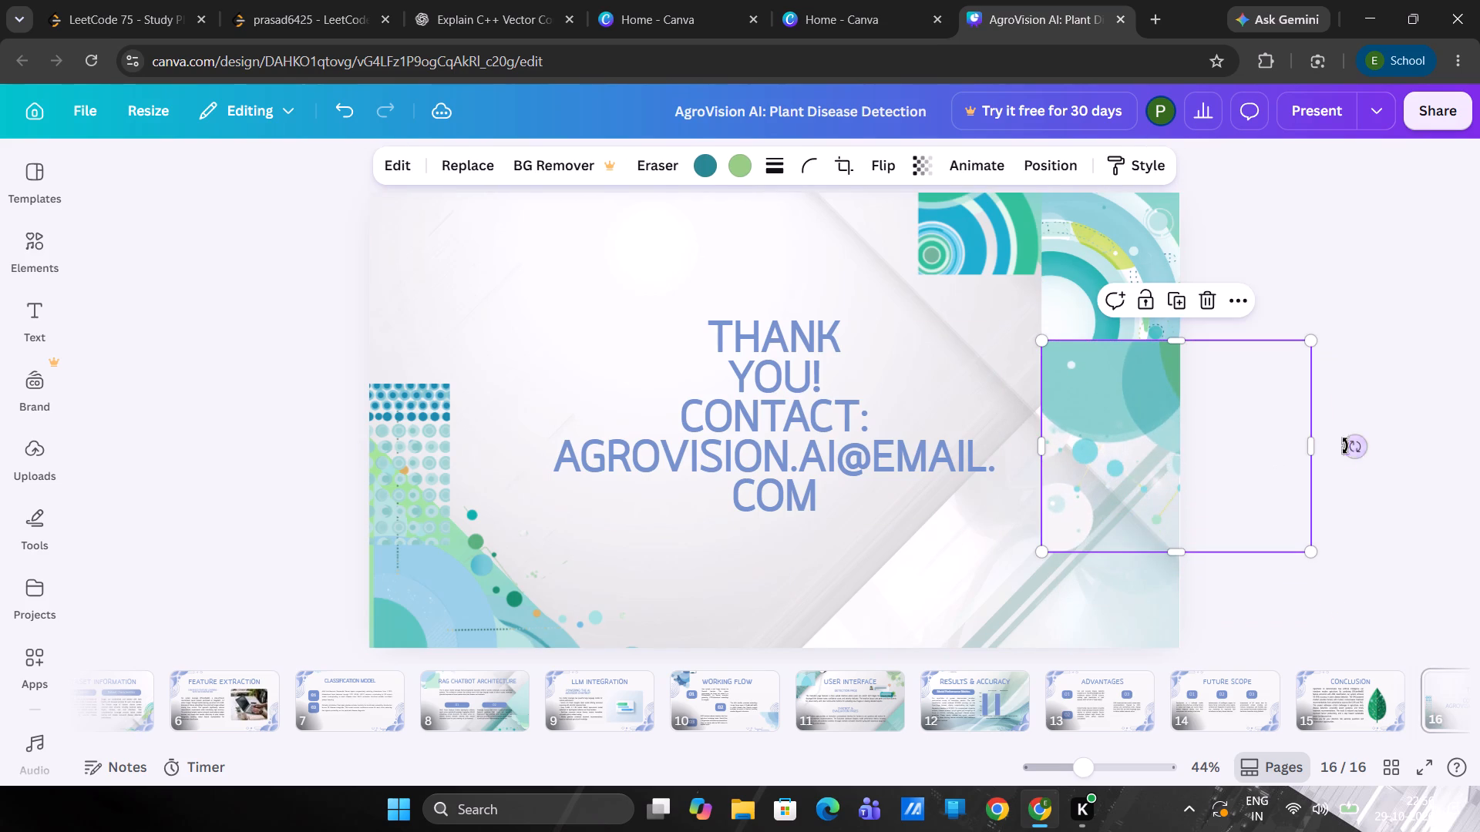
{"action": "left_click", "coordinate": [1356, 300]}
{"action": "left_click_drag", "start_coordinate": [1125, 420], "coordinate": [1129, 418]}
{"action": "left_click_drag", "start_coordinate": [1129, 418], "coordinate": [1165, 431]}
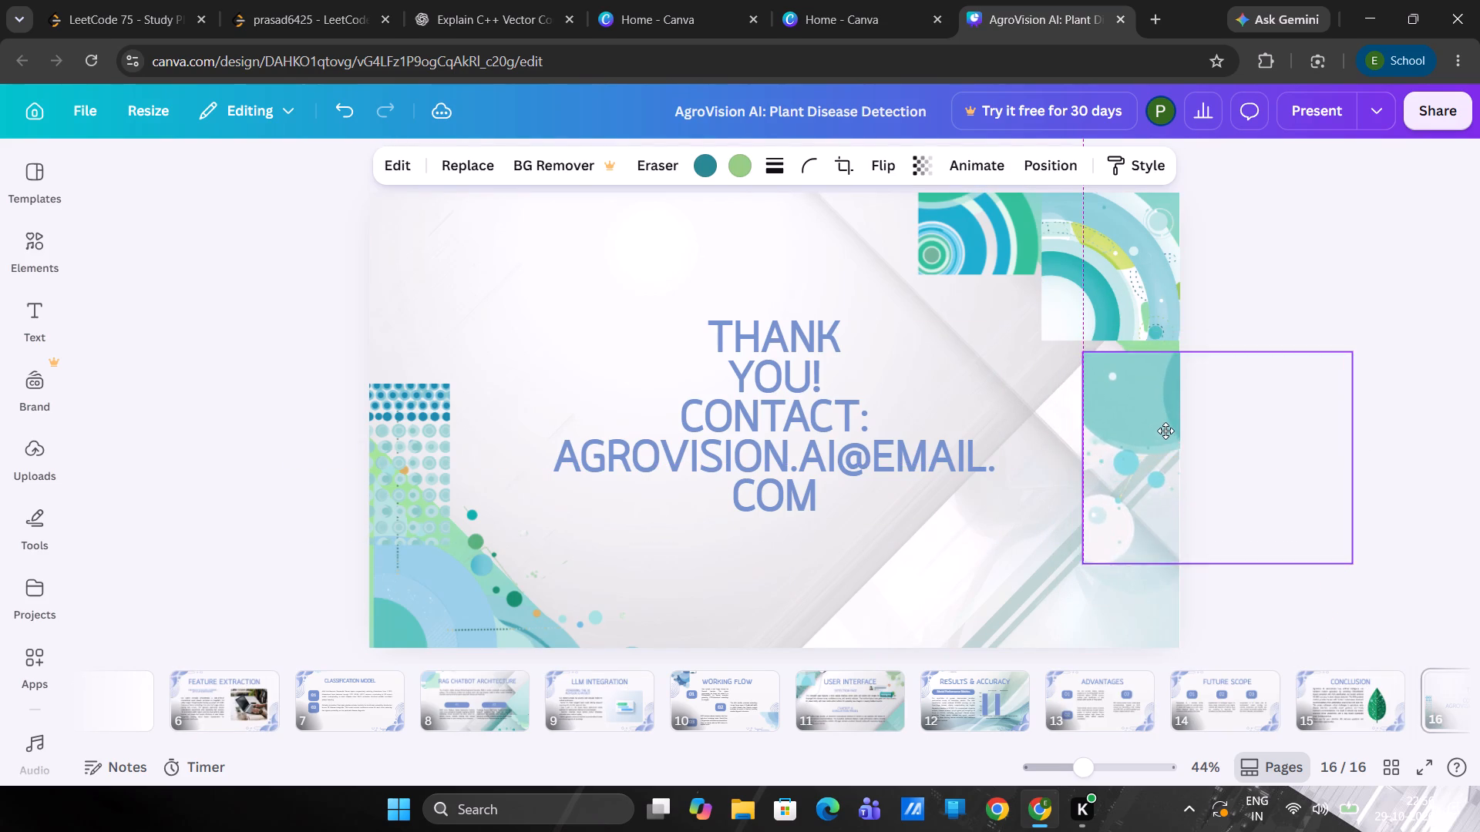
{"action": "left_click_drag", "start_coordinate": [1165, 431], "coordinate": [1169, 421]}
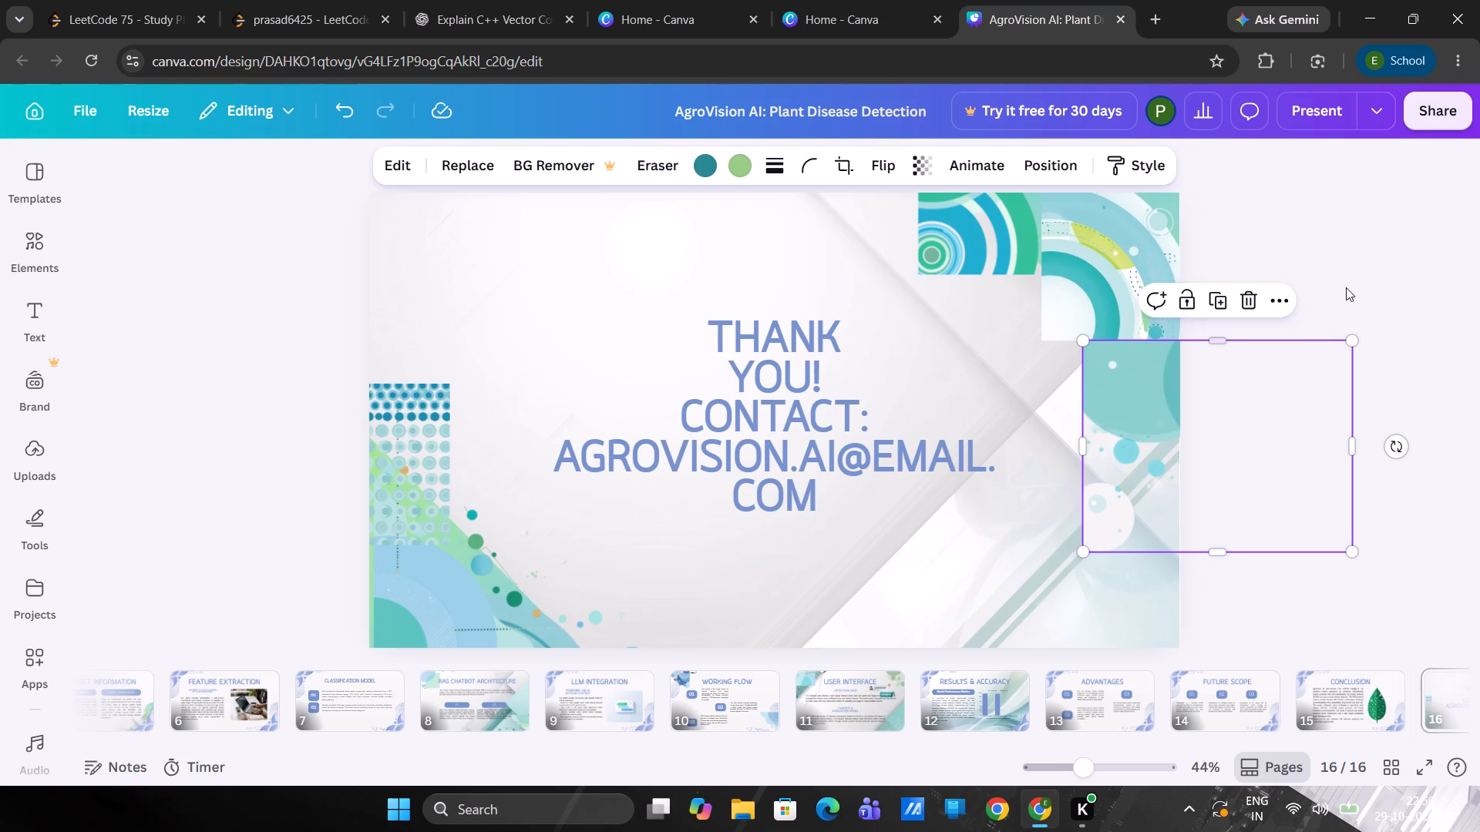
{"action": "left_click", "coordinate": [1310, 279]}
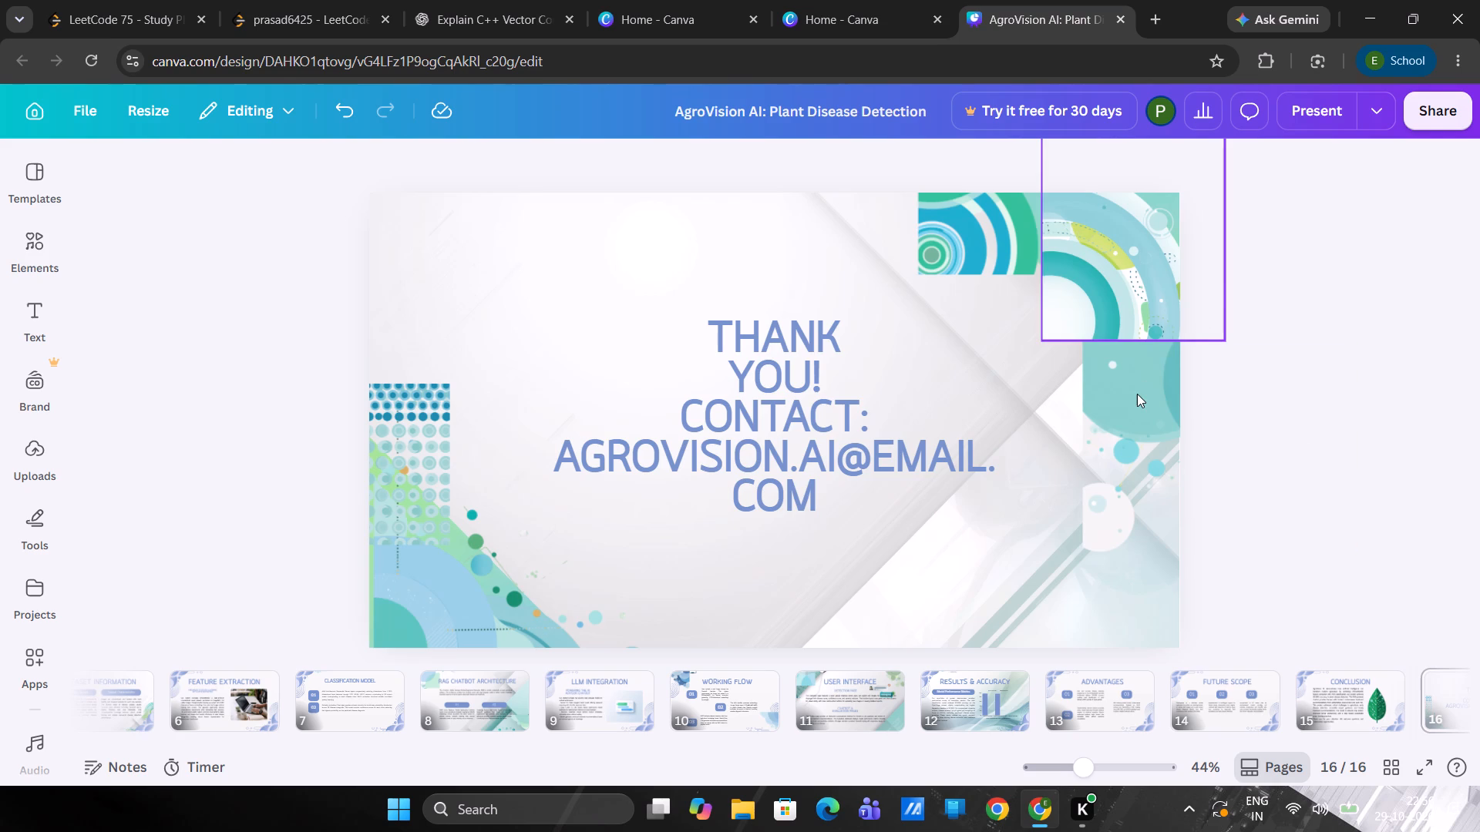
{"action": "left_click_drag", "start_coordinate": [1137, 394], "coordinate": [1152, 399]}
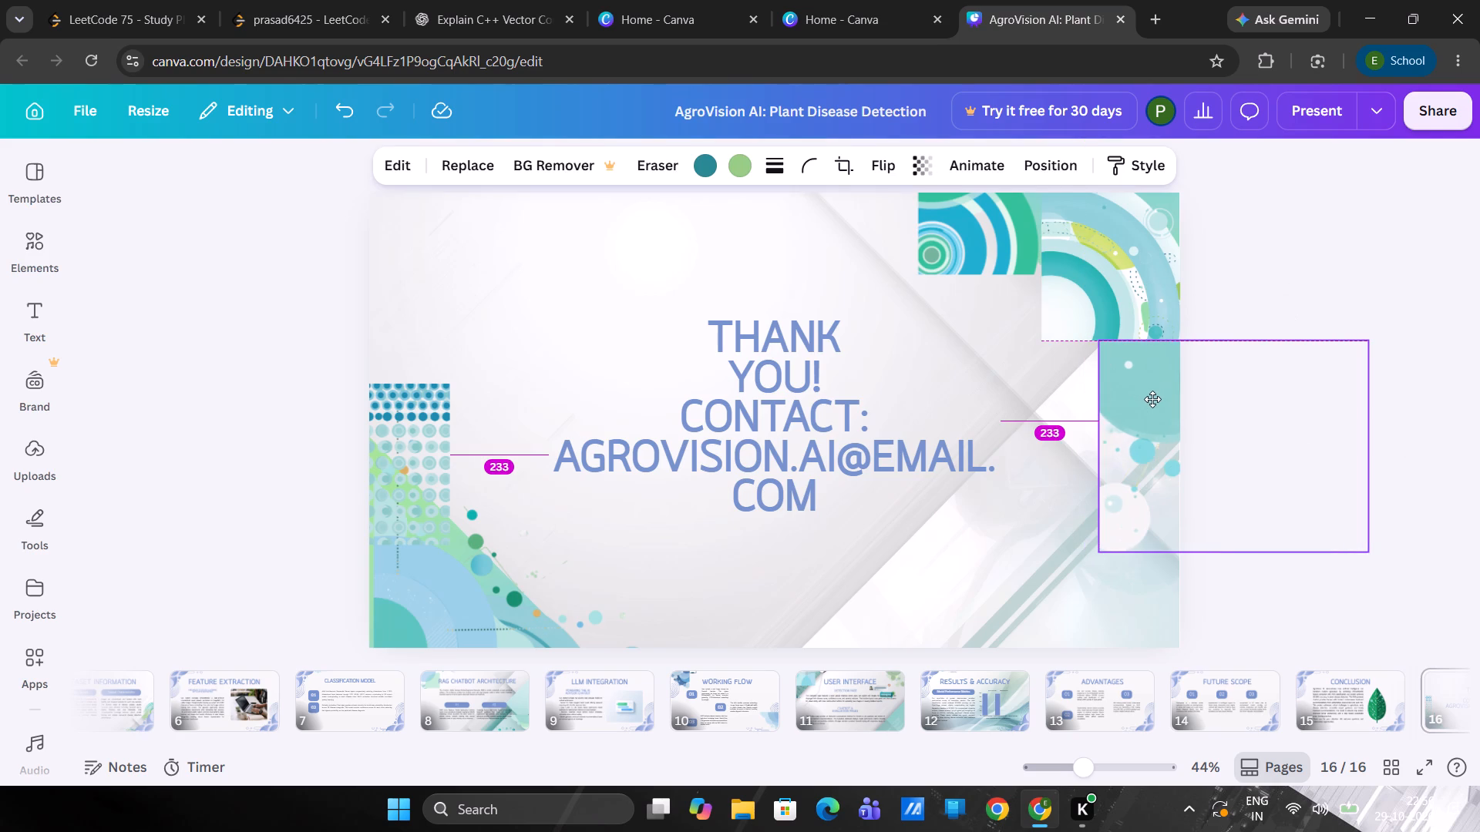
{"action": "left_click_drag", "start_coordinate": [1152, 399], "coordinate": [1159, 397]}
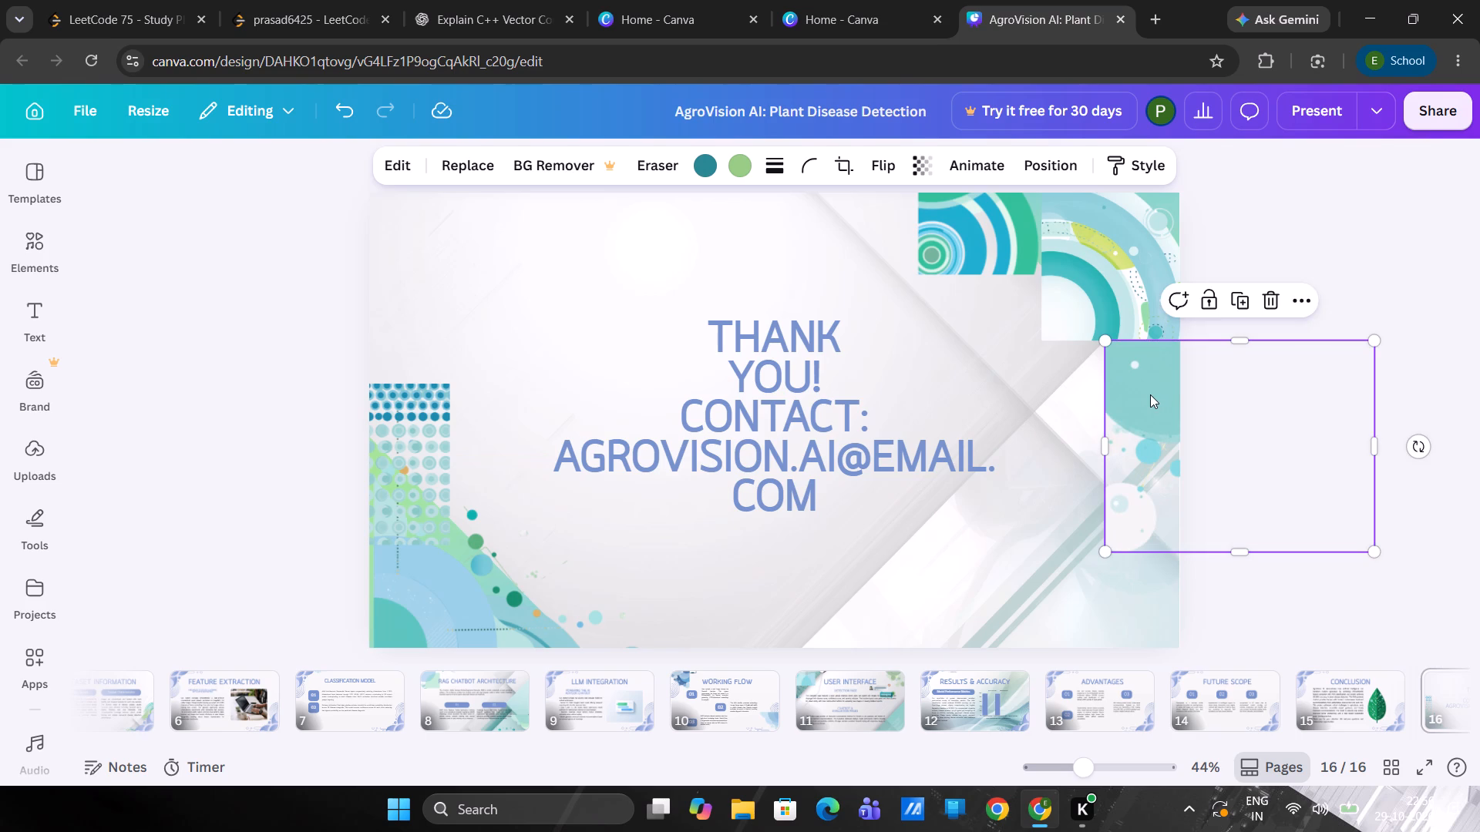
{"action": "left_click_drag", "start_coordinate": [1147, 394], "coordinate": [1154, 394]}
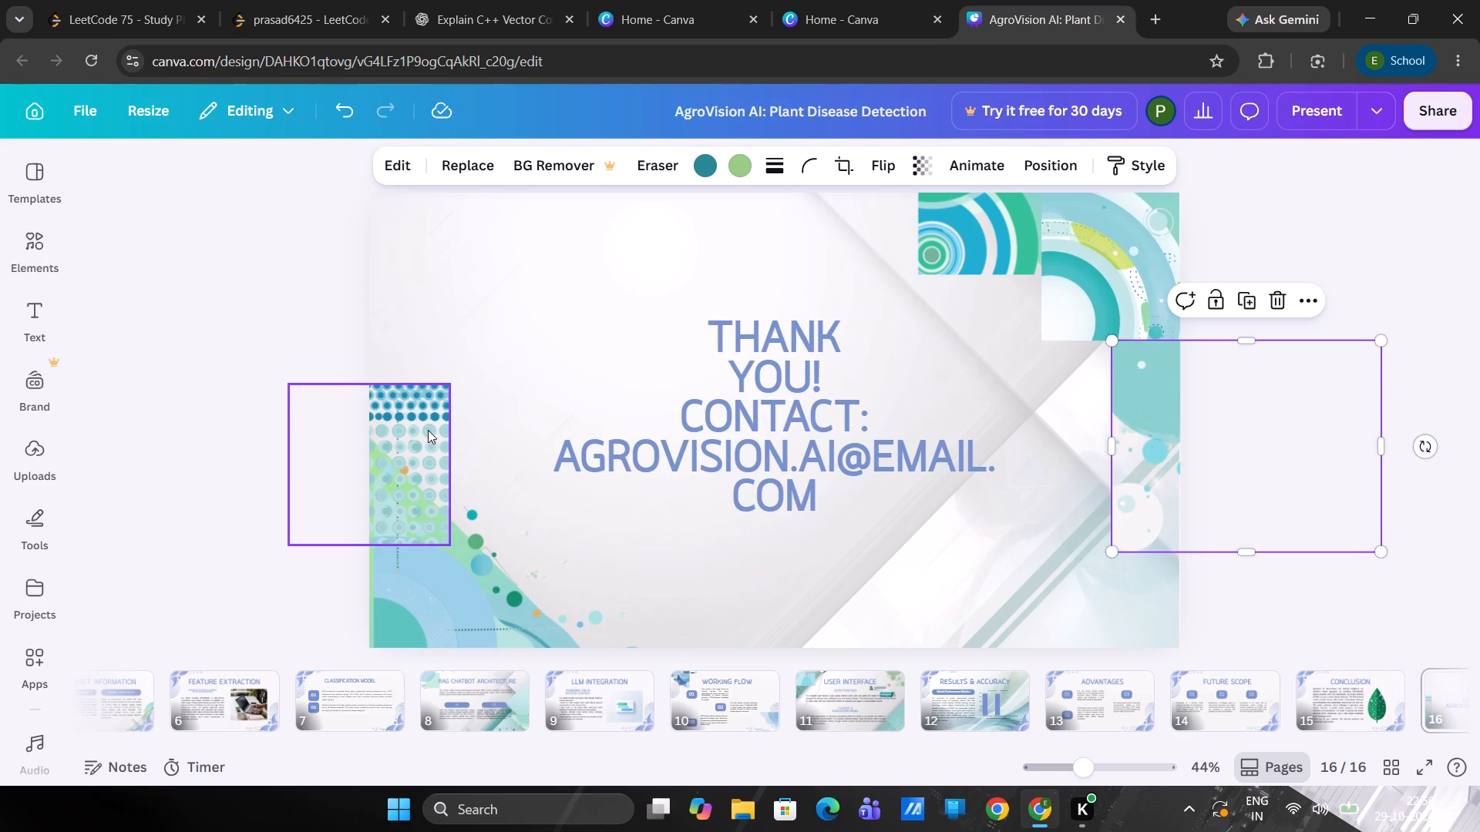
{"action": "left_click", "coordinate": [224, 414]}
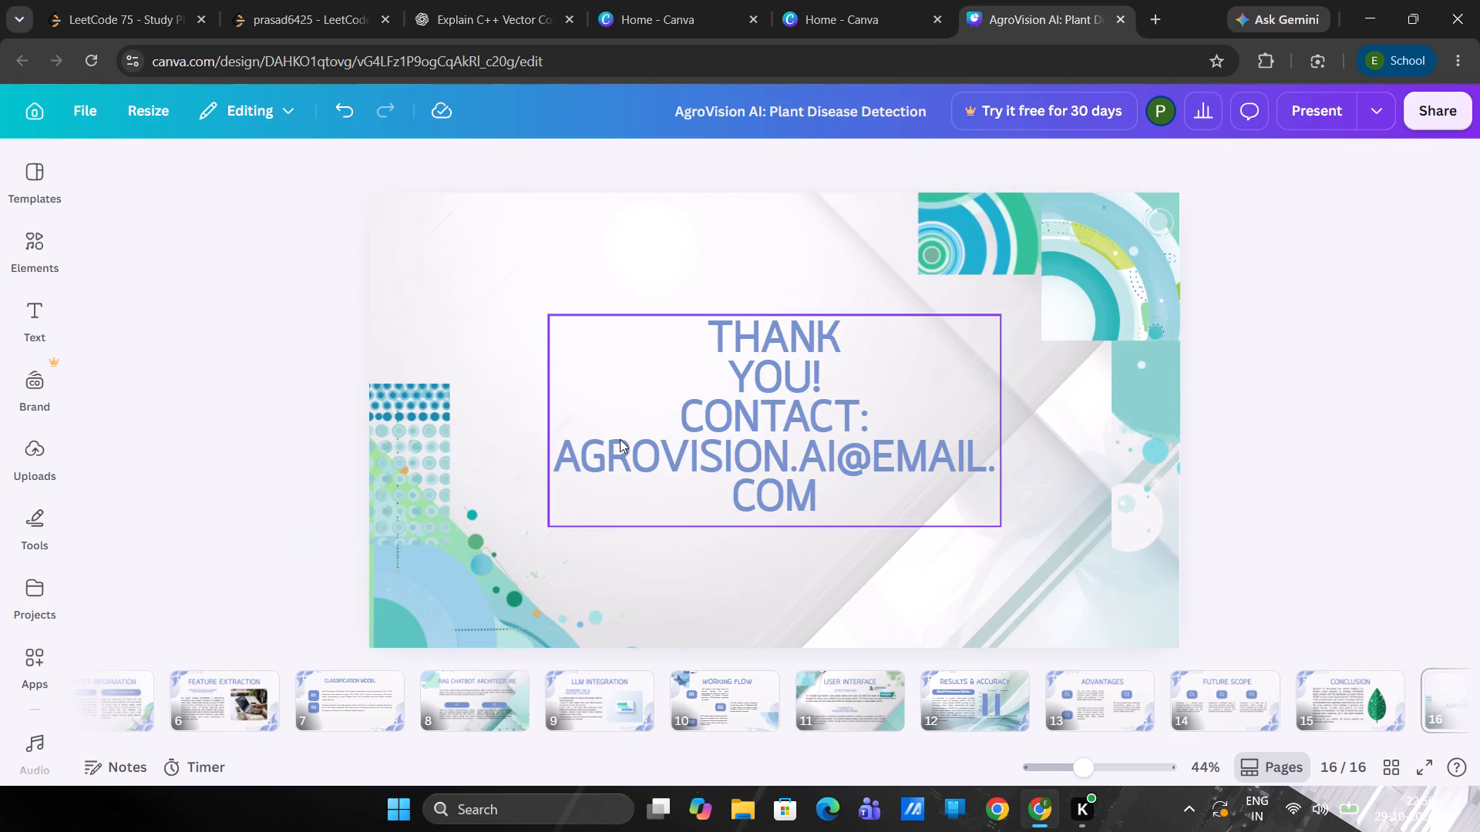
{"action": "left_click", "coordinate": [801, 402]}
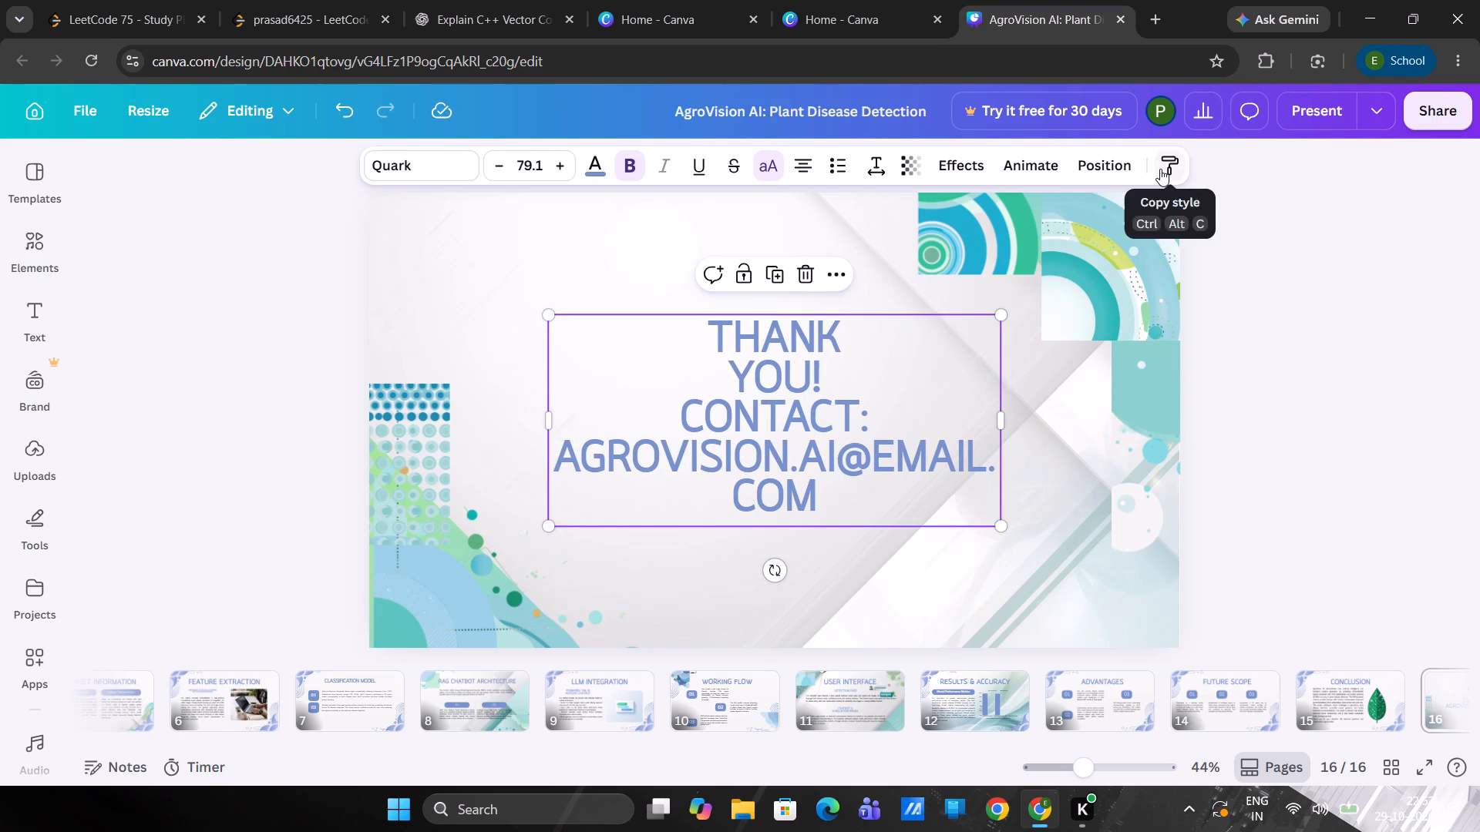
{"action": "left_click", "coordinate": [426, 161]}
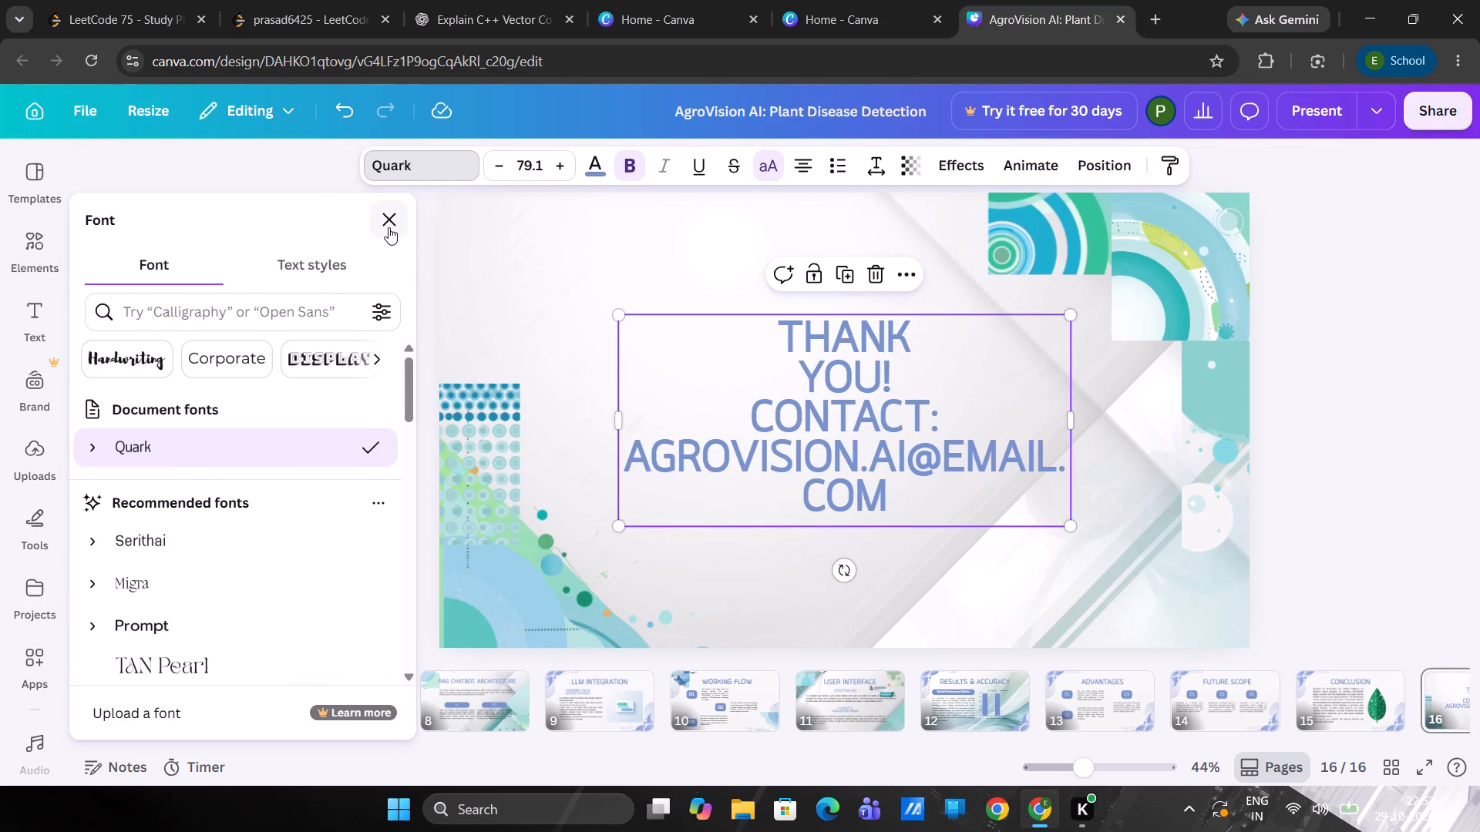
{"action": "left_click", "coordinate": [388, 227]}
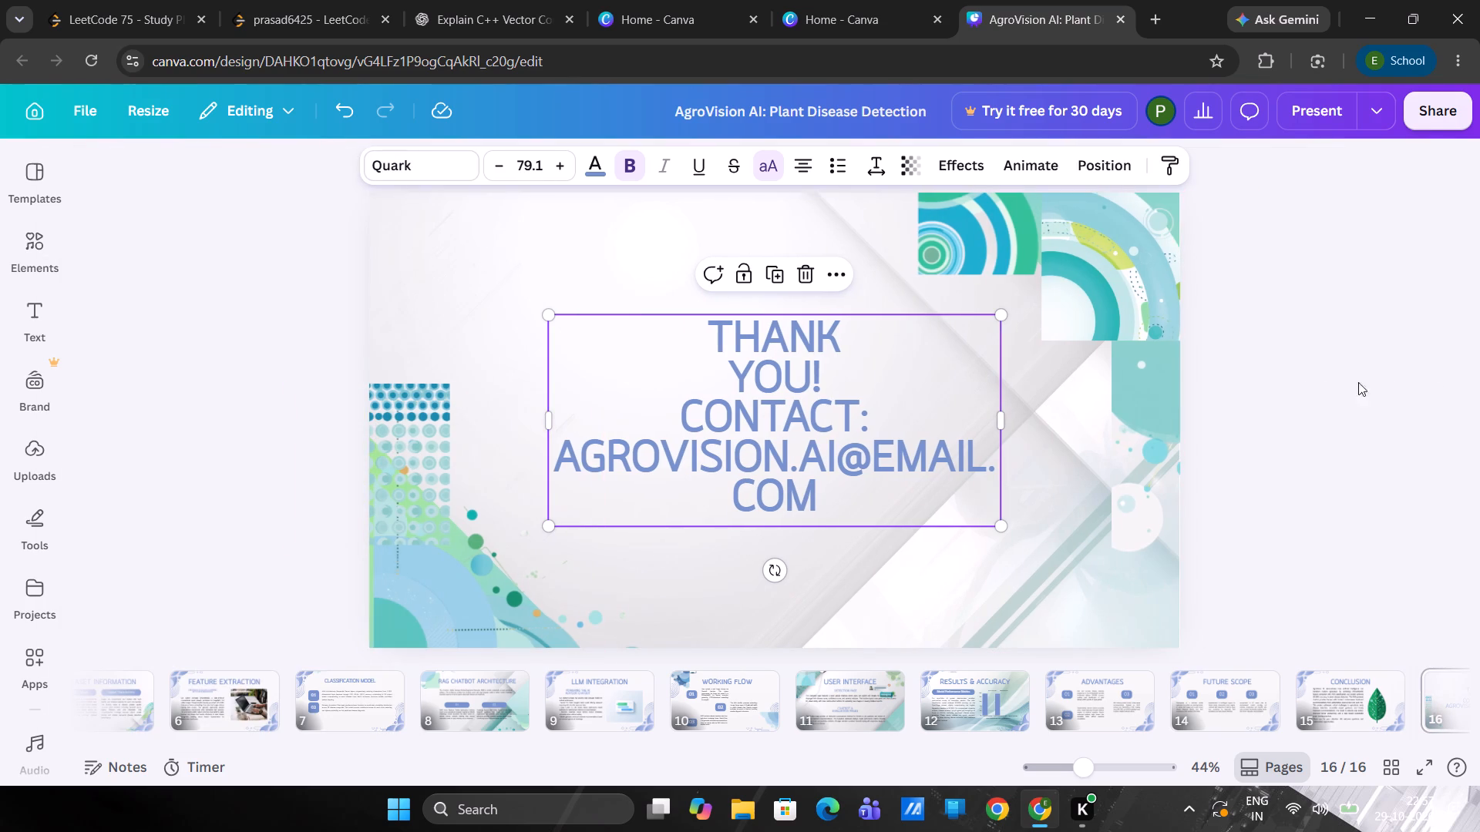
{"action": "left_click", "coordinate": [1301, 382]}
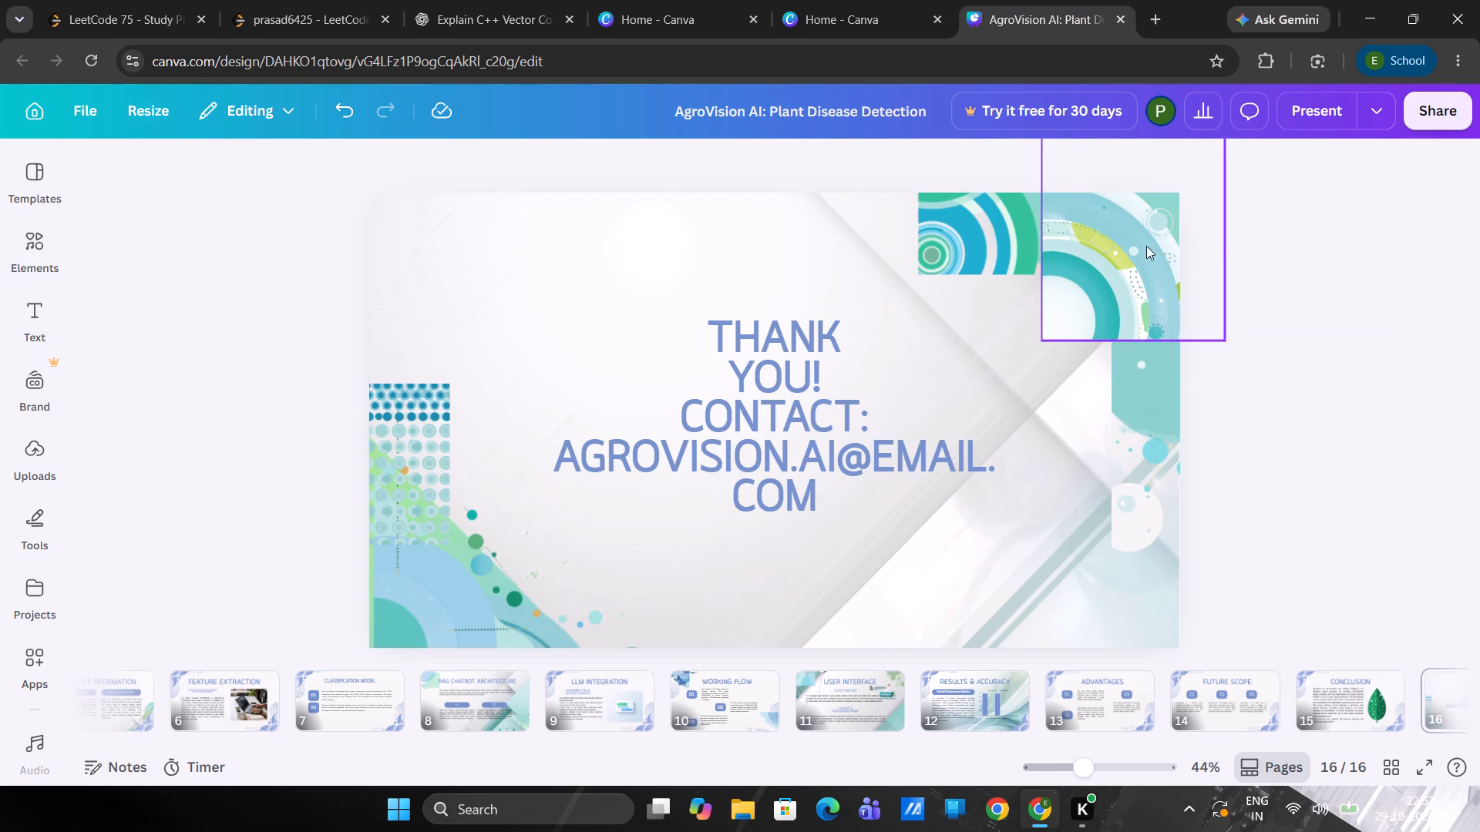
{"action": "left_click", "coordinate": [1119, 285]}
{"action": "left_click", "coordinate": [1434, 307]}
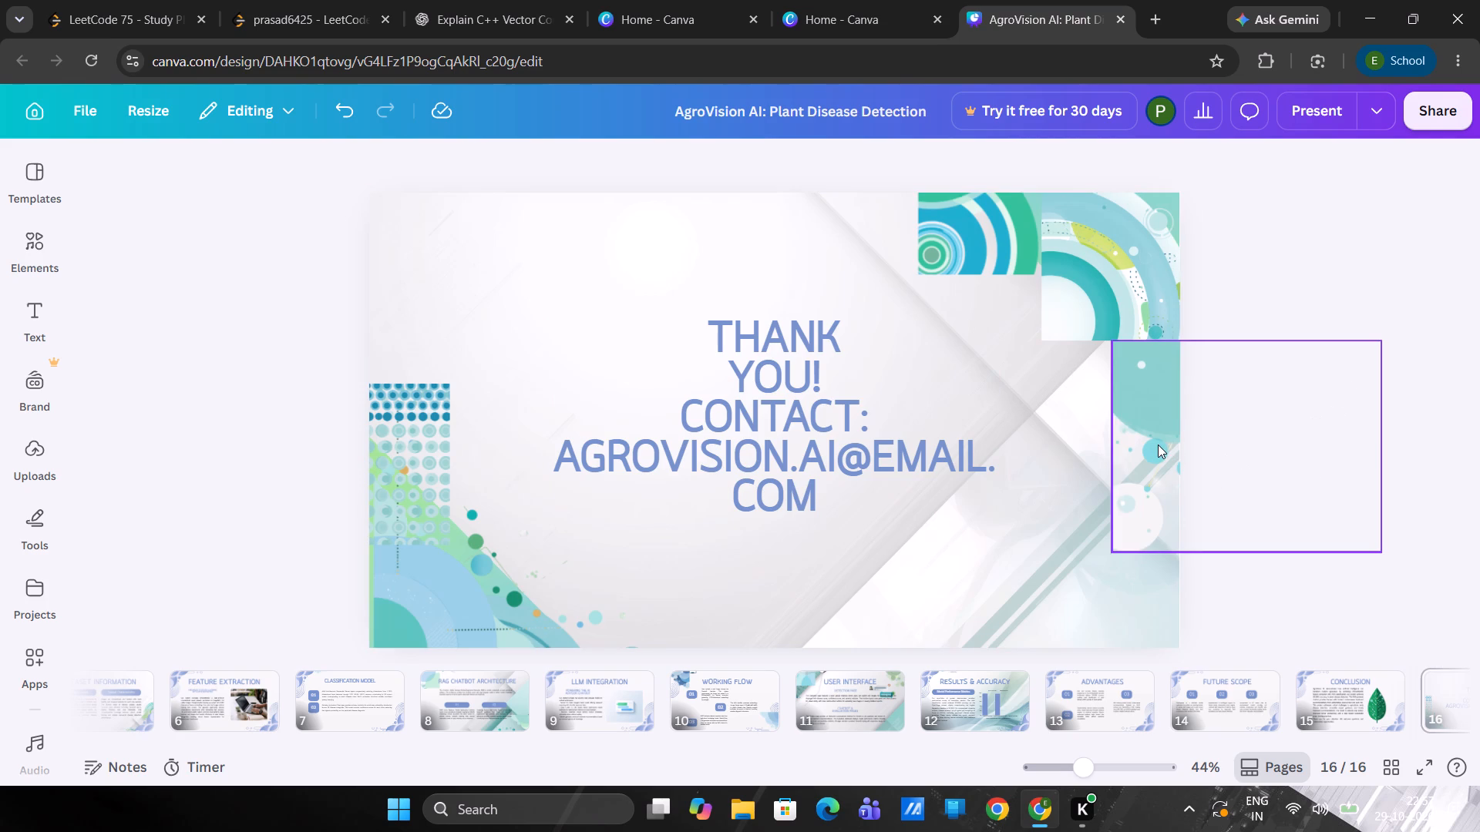
Move the teal bubble graphic from the slide's right edge to the slide's upper-left corner.
{"action": "left_click_drag", "start_coordinate": [1138, 411], "coordinate": [1060, 589]}
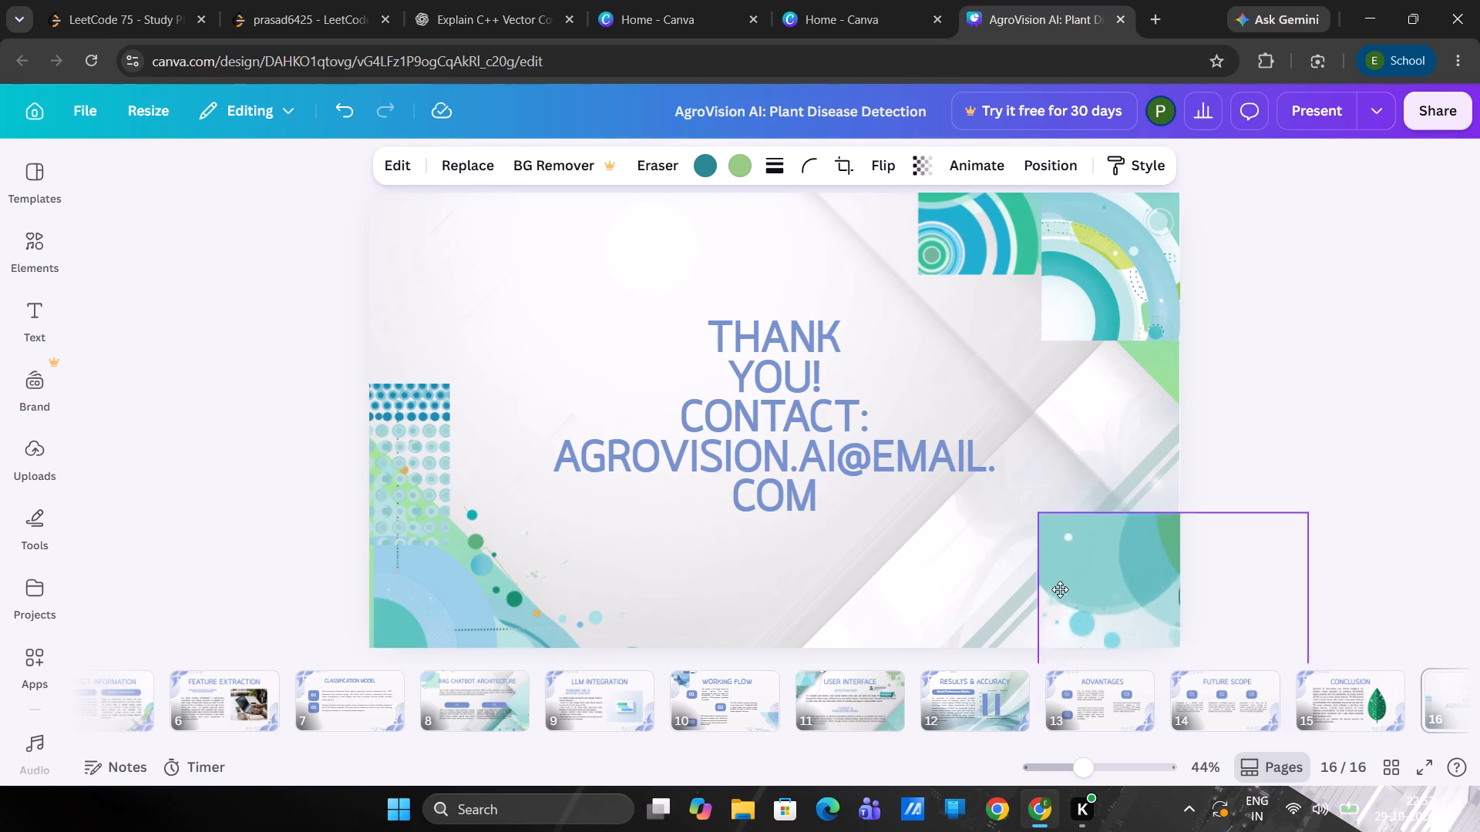
{"action": "left_click_drag", "start_coordinate": [1060, 589], "coordinate": [391, 262]}
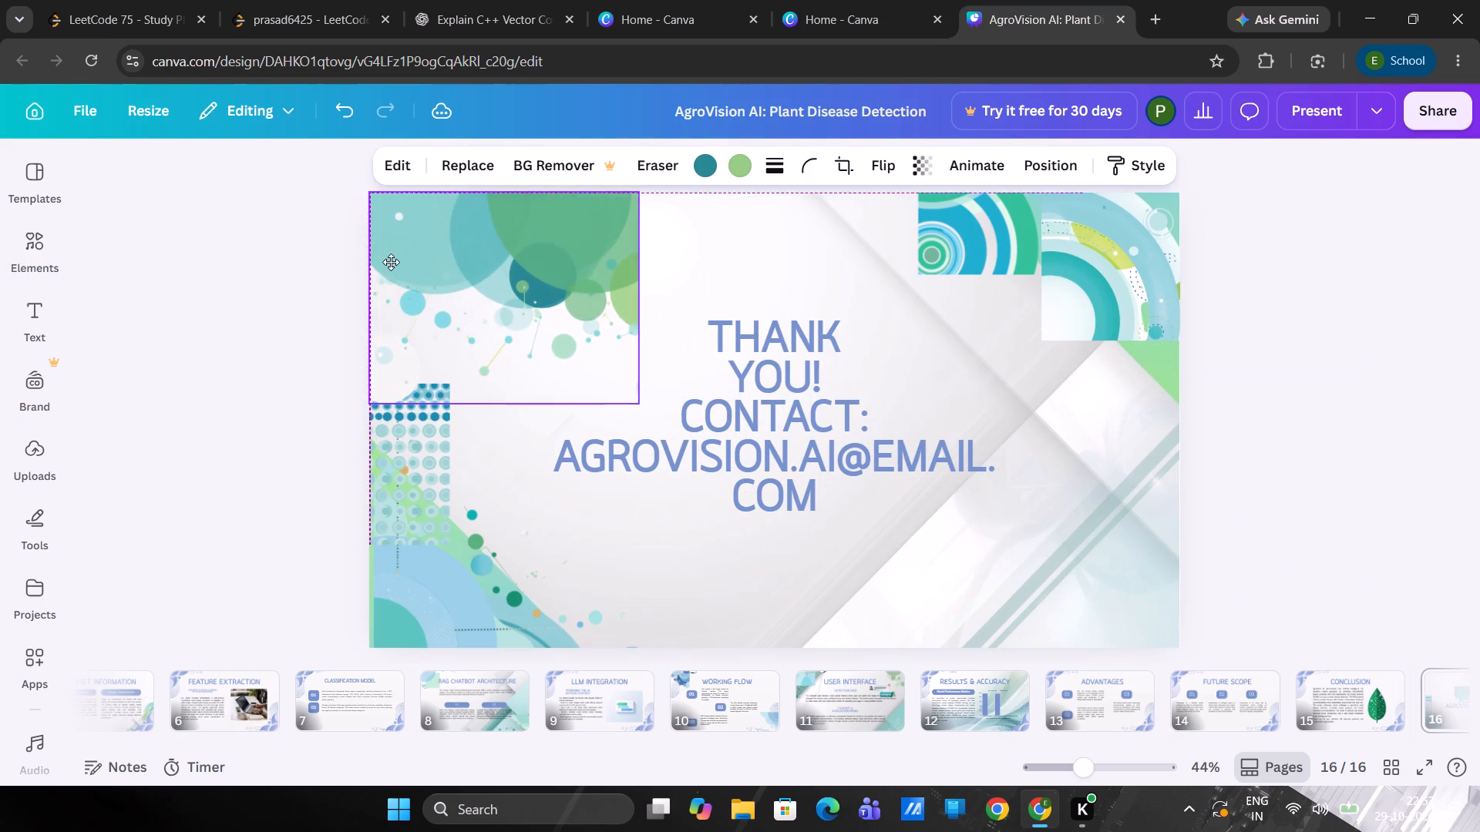
{"action": "left_click_drag", "start_coordinate": [391, 262], "coordinate": [392, 264]}
{"action": "left_click", "coordinate": [1479, 265]}
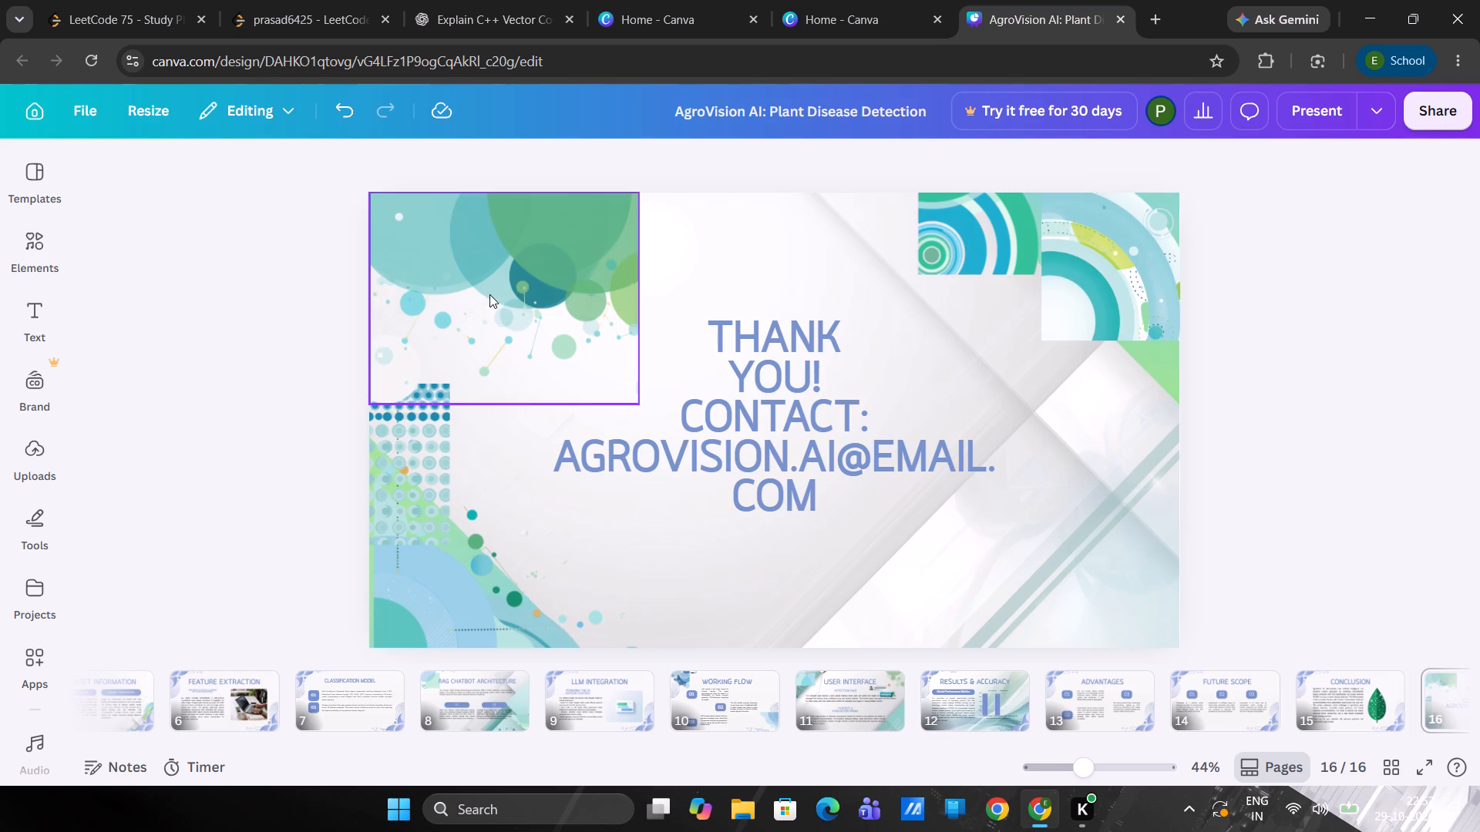
Scale down the bubble graphic and rotate it counterclockwise so it sits diagonally across the slide's upper-left corner.
{"action": "left_click_drag", "start_coordinate": [506, 293], "coordinate": [476, 288]}
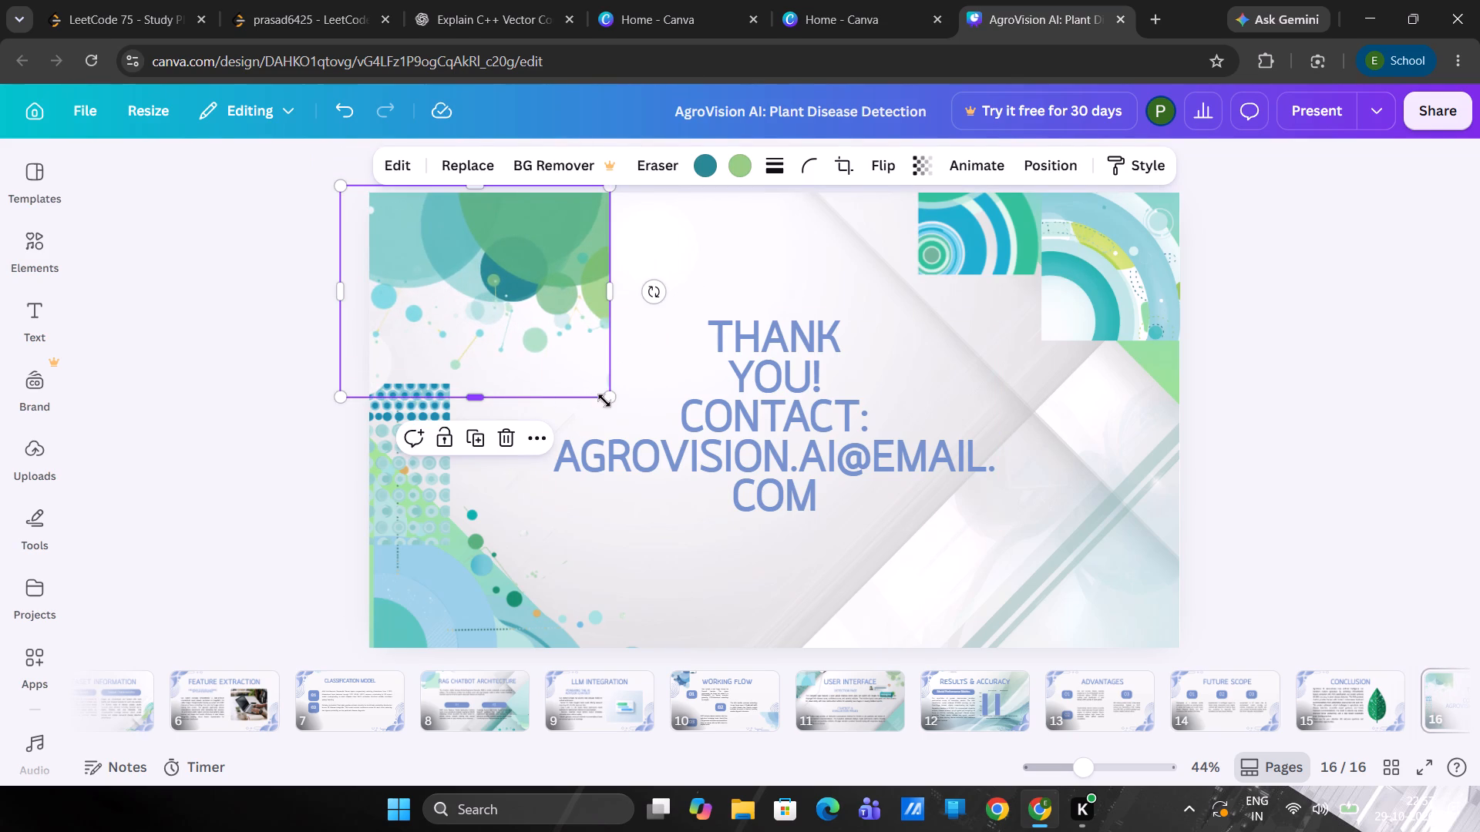
{"action": "left_click_drag", "start_coordinate": [610, 401], "coordinate": [564, 365]}
{"action": "left_click_drag", "start_coordinate": [470, 289], "coordinate": [493, 292]}
{"action": "left_click_drag", "start_coordinate": [631, 280], "coordinate": [592, 200]}
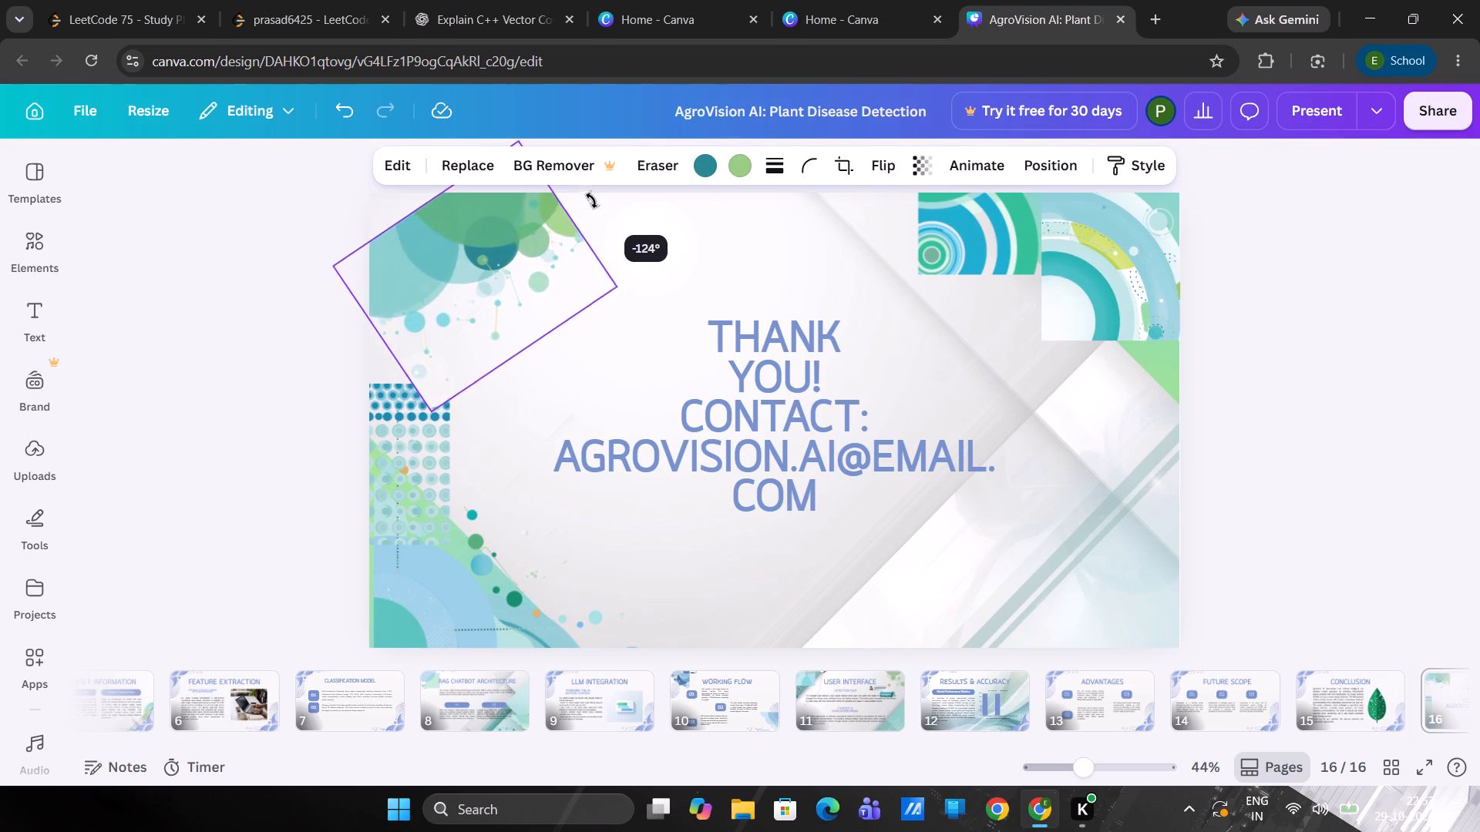
{"action": "left_click_drag", "start_coordinate": [592, 200], "coordinate": [563, 200]}
Shift the rotated bubble graphic partly off the slide's upper-left corner and trim its inner edge to end just above the dotted pattern.
{"action": "left_click_drag", "start_coordinate": [492, 253], "coordinate": [462, 227]}
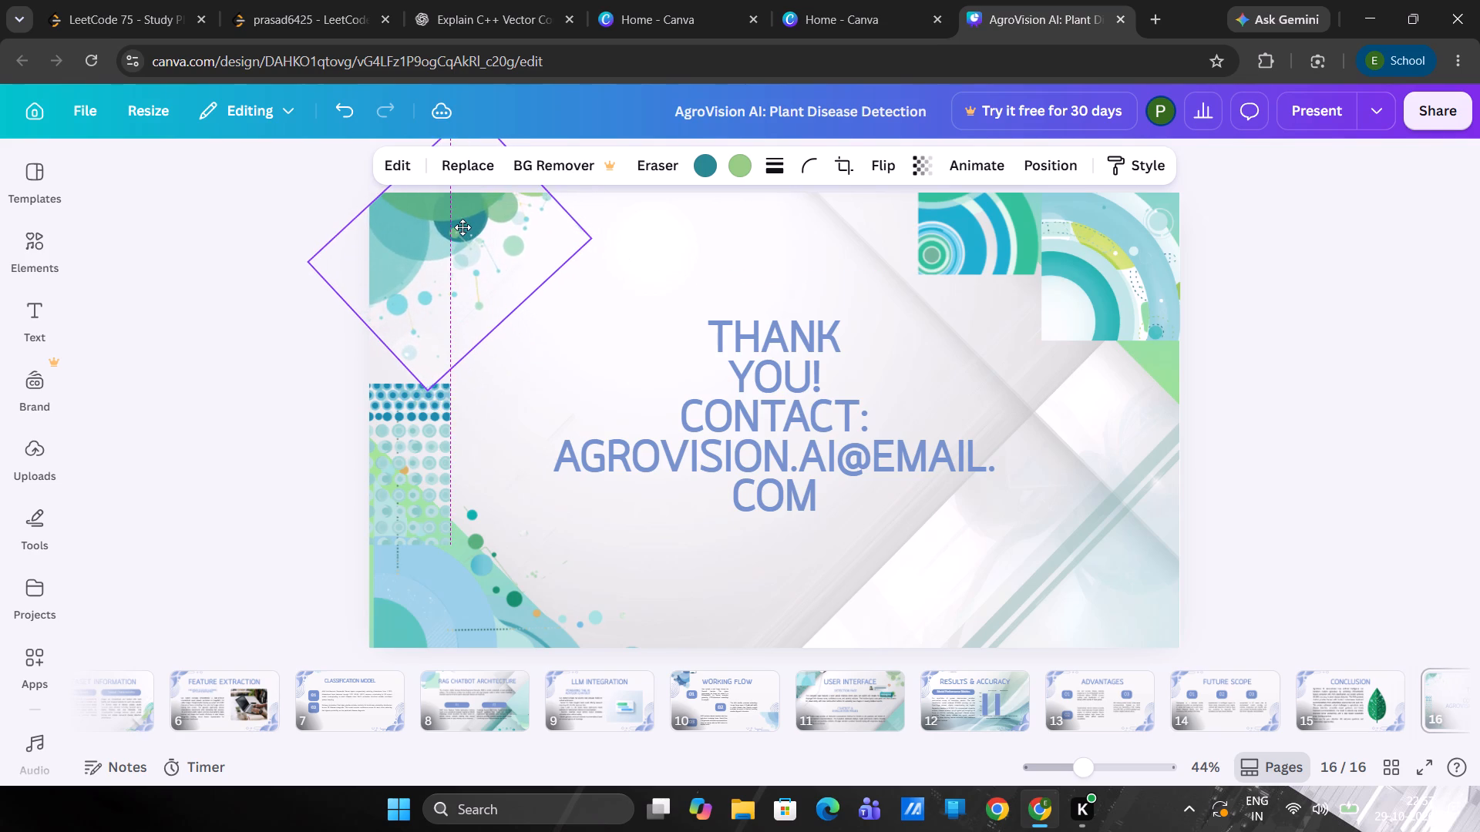
{"action": "left_click_drag", "start_coordinate": [462, 227], "coordinate": [469, 251]}
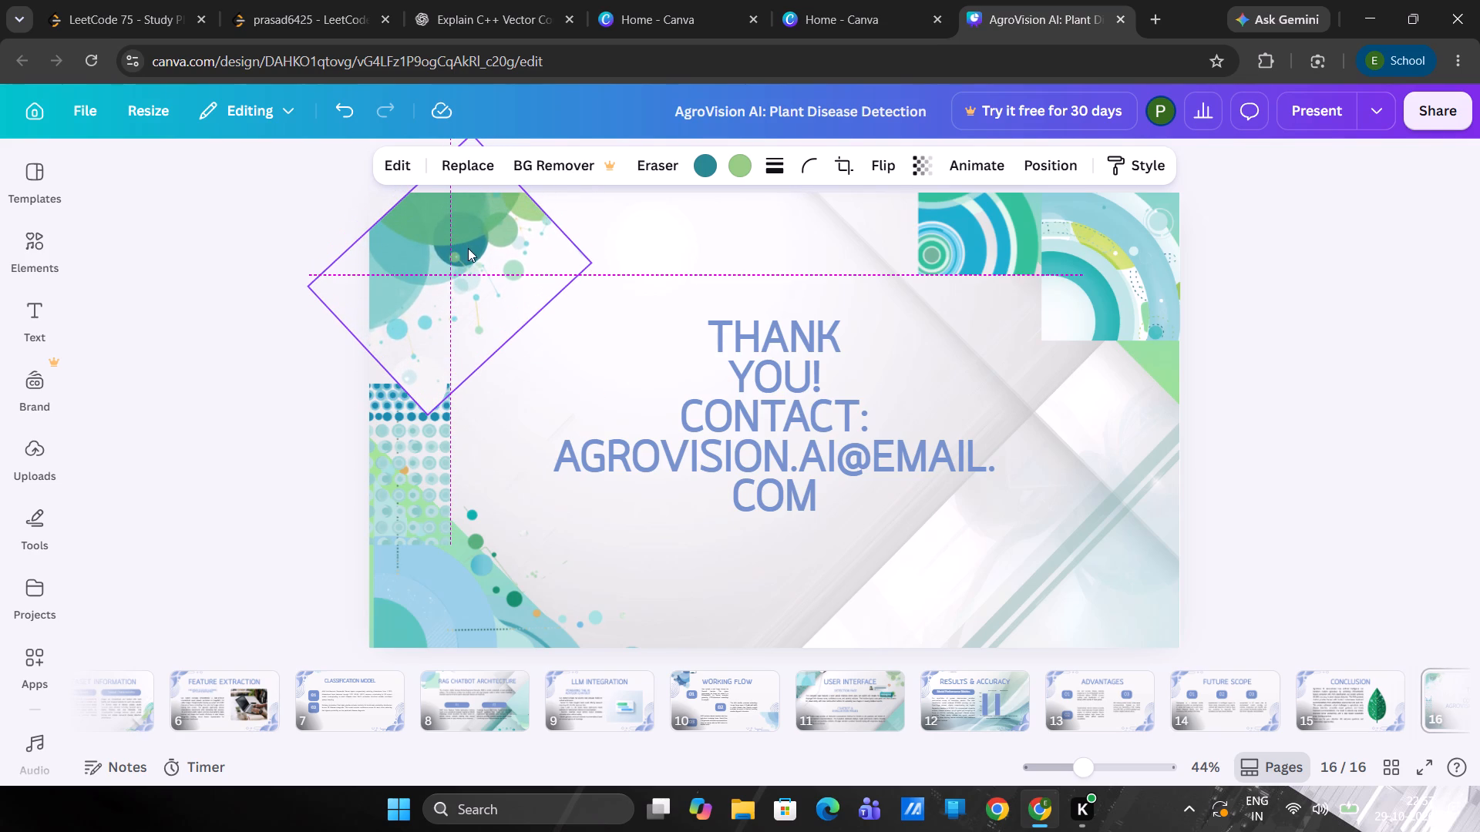
{"action": "left_click_drag", "start_coordinate": [457, 248], "coordinate": [425, 228]}
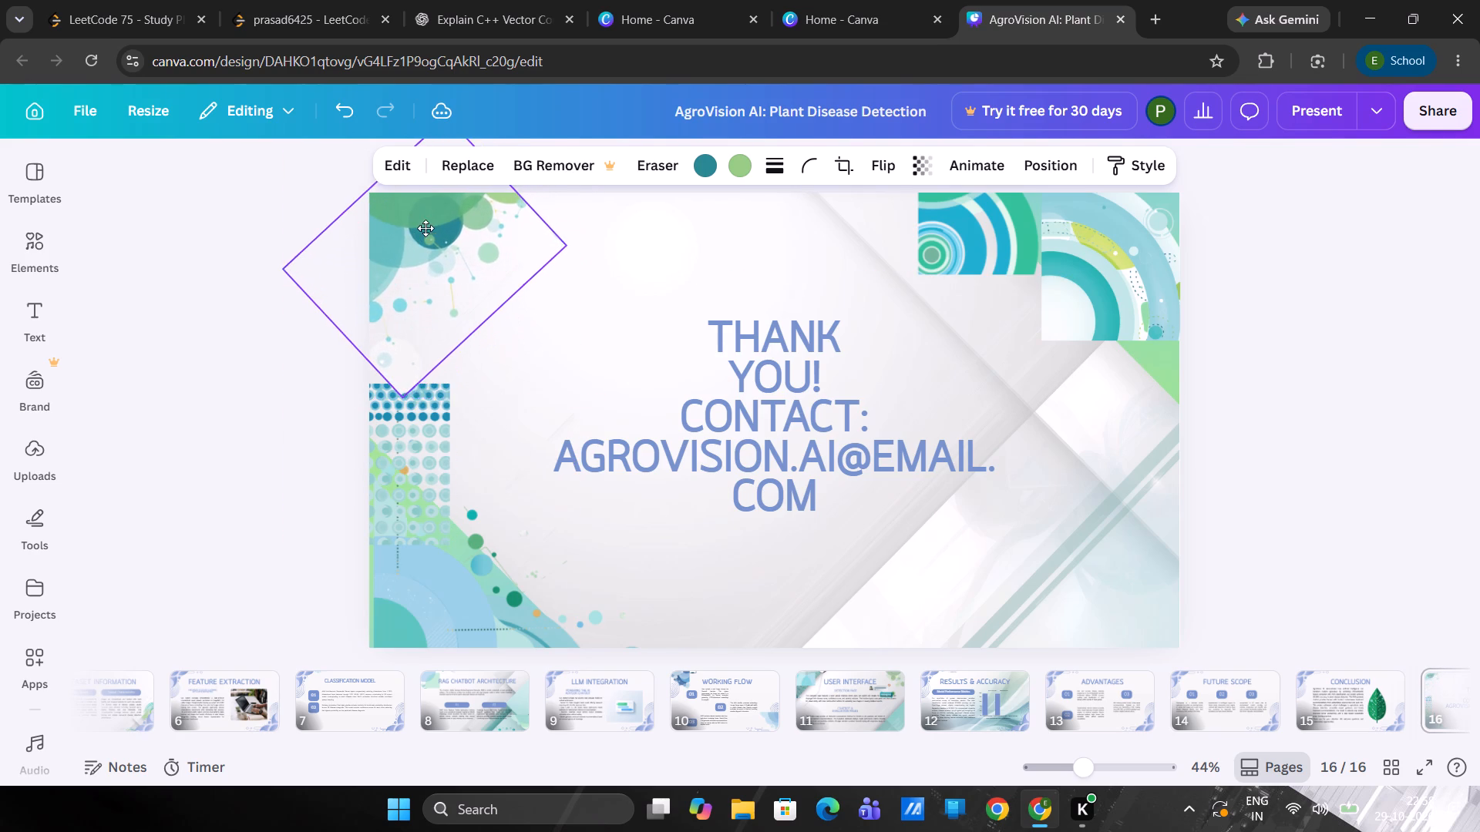
{"action": "left_click_drag", "start_coordinate": [425, 228], "coordinate": [440, 234]}
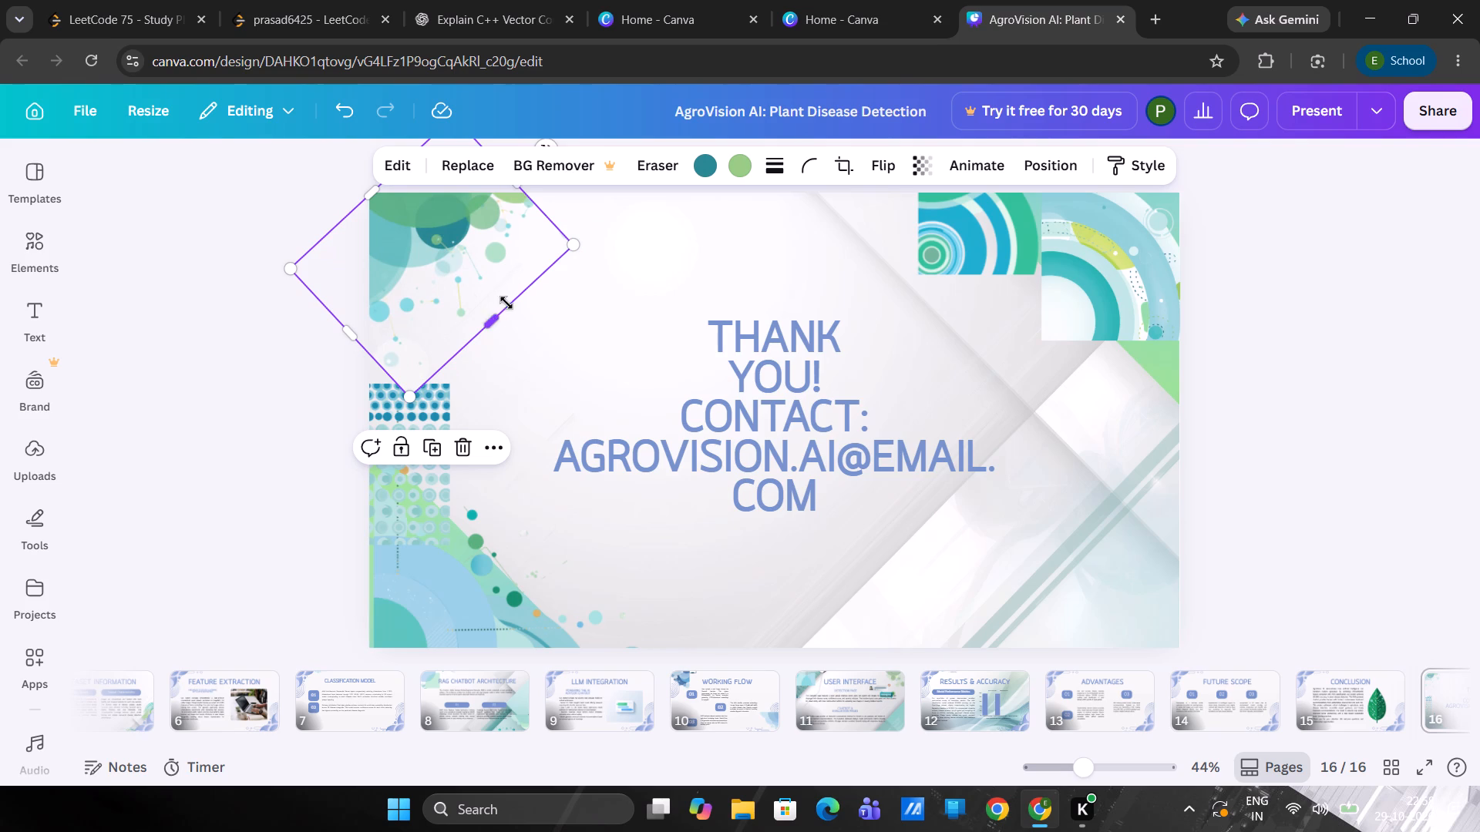
{"action": "left_click_drag", "start_coordinate": [493, 321], "coordinate": [513, 350]}
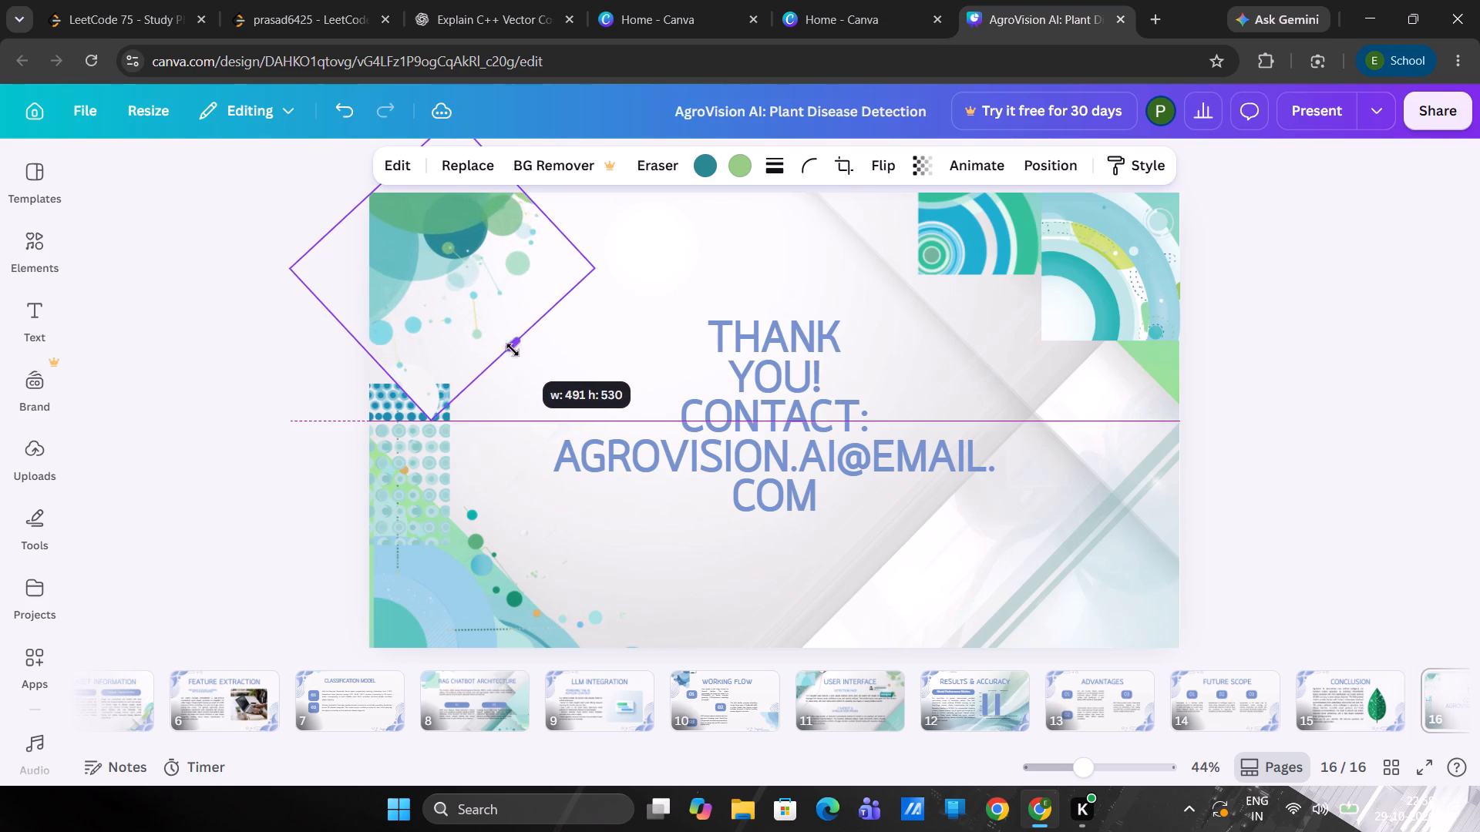
{"action": "left_click_drag", "start_coordinate": [513, 350], "coordinate": [477, 313]}
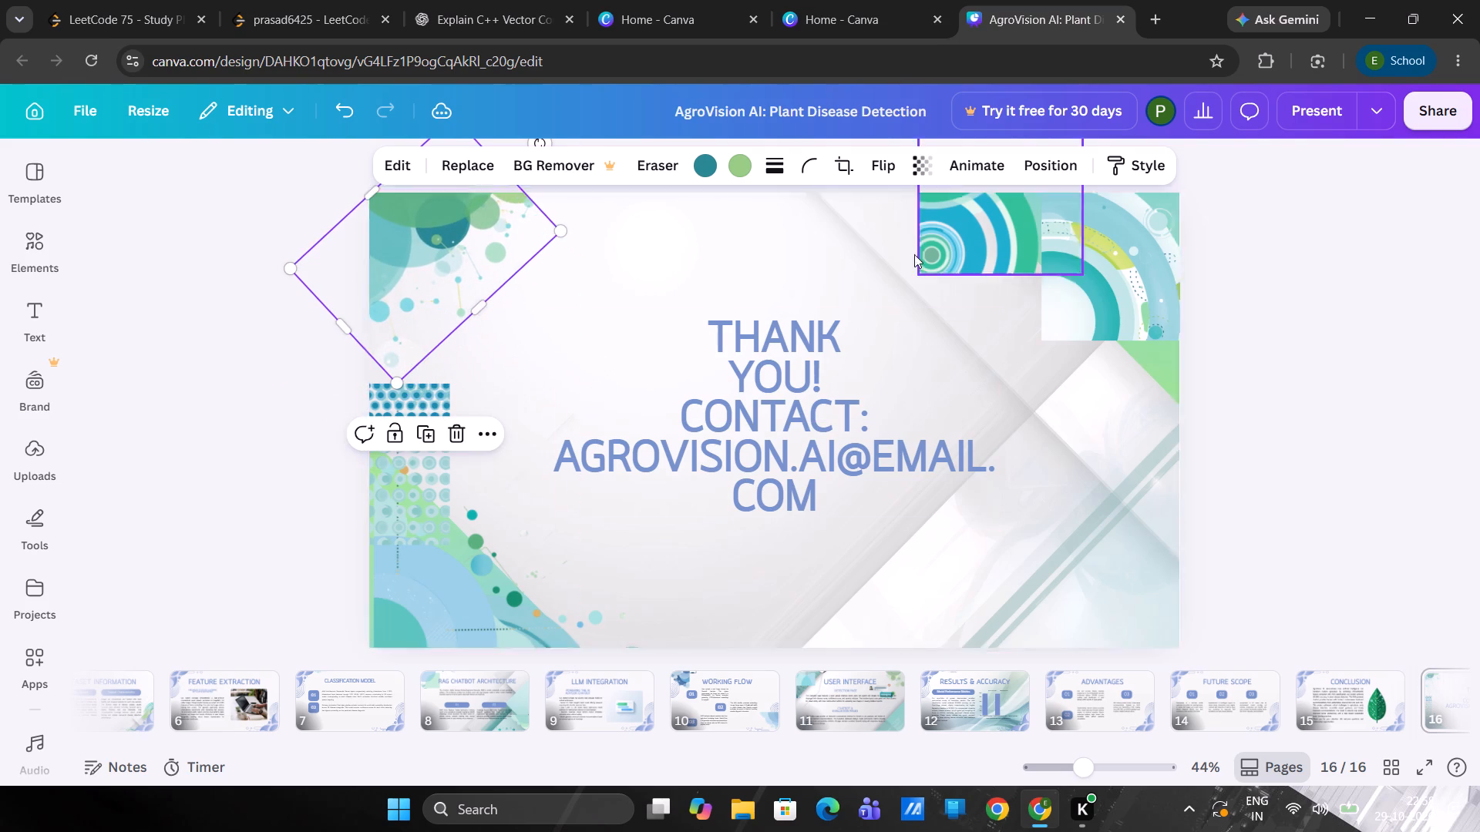
{"action": "left_click", "coordinate": [1293, 359]}
{"action": "left_click", "coordinate": [1400, 374]}
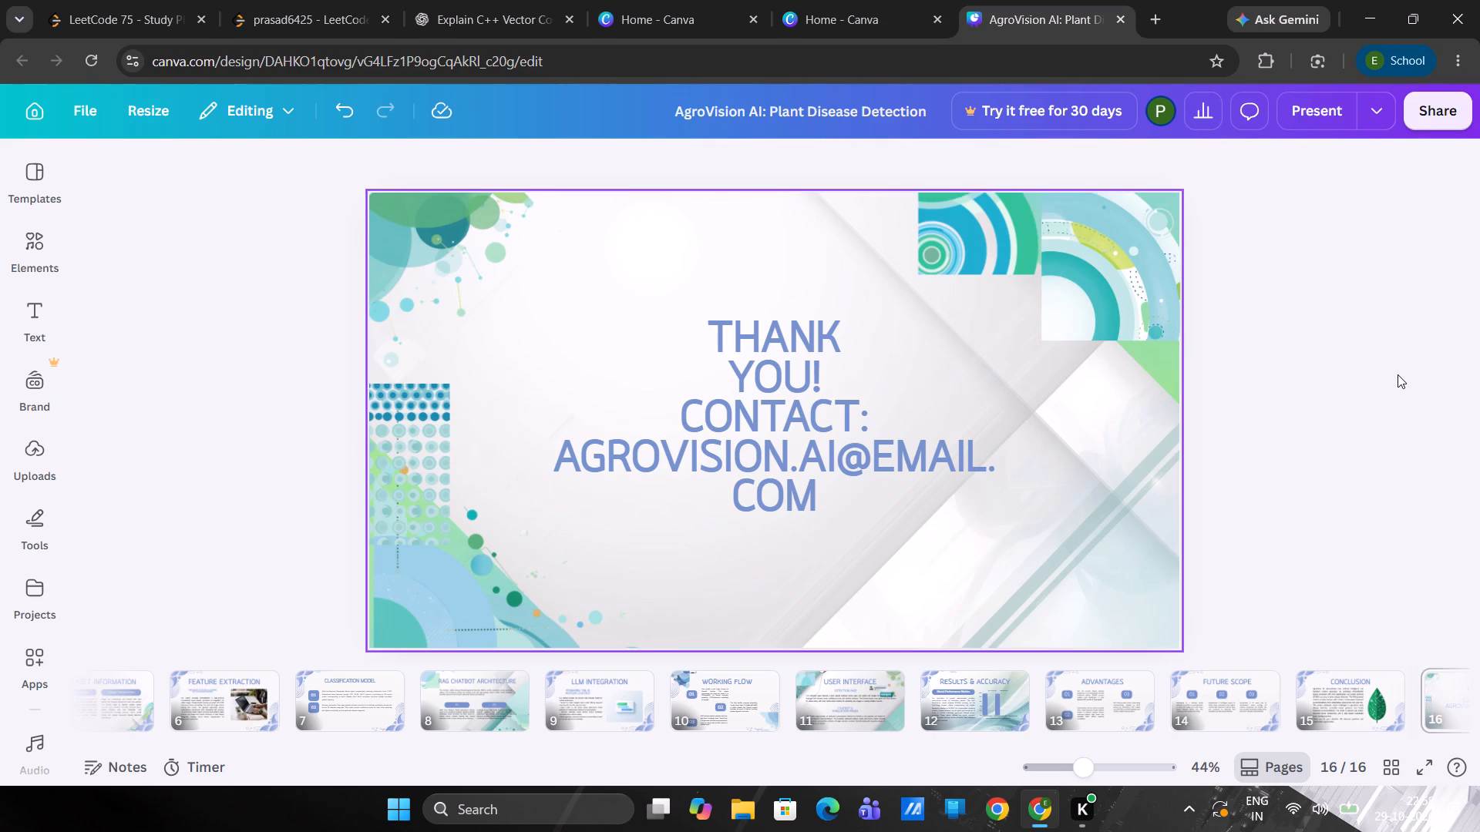
Move the dotted pattern from the slide's left edge to the slide's lower-right corner, aligned with its right edge.
{"action": "left_click_drag", "start_coordinate": [419, 407], "coordinate": [826, 454]}
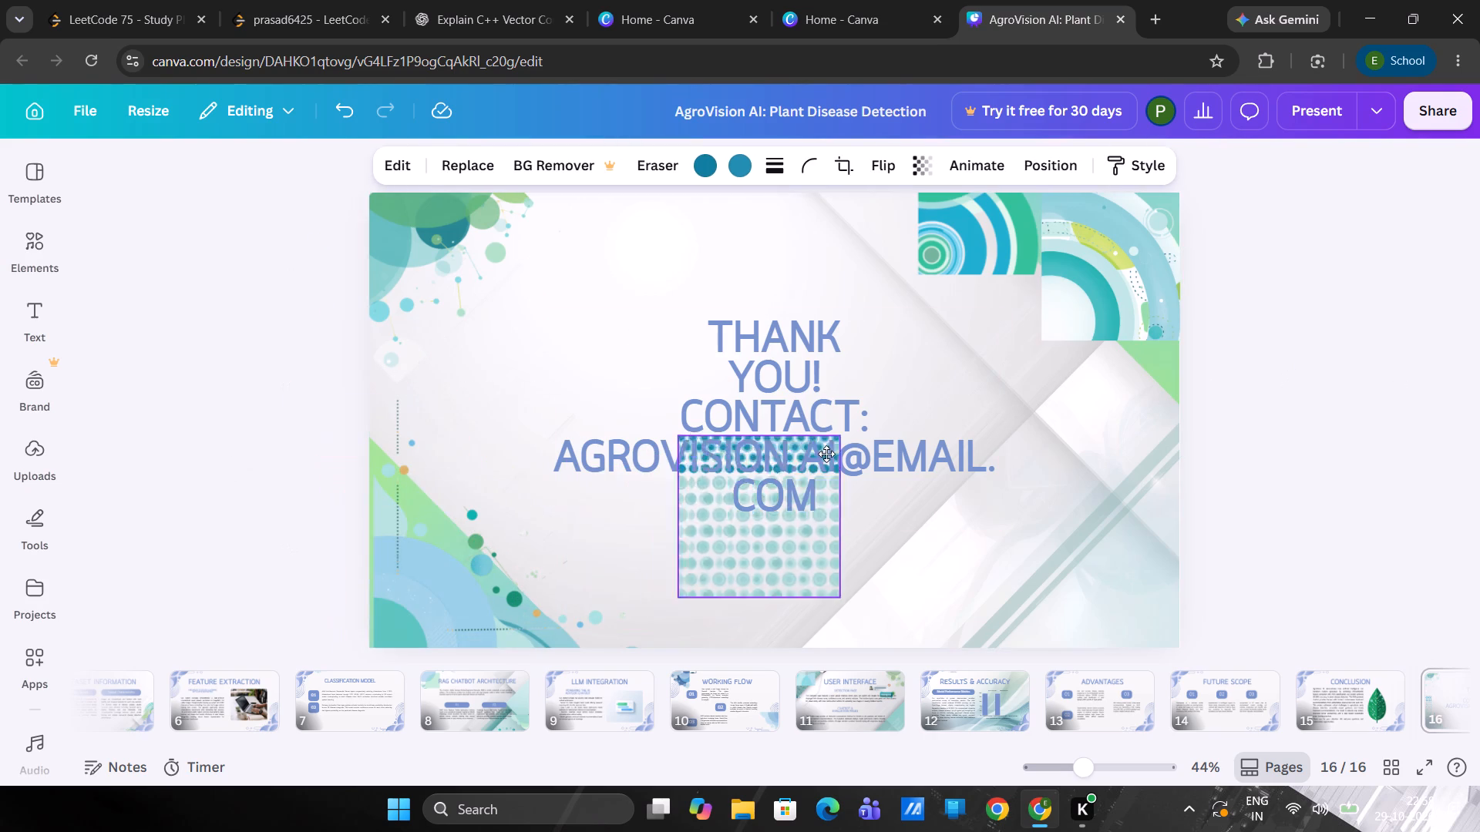
{"action": "left_click_drag", "start_coordinate": [826, 454], "coordinate": [1201, 541]}
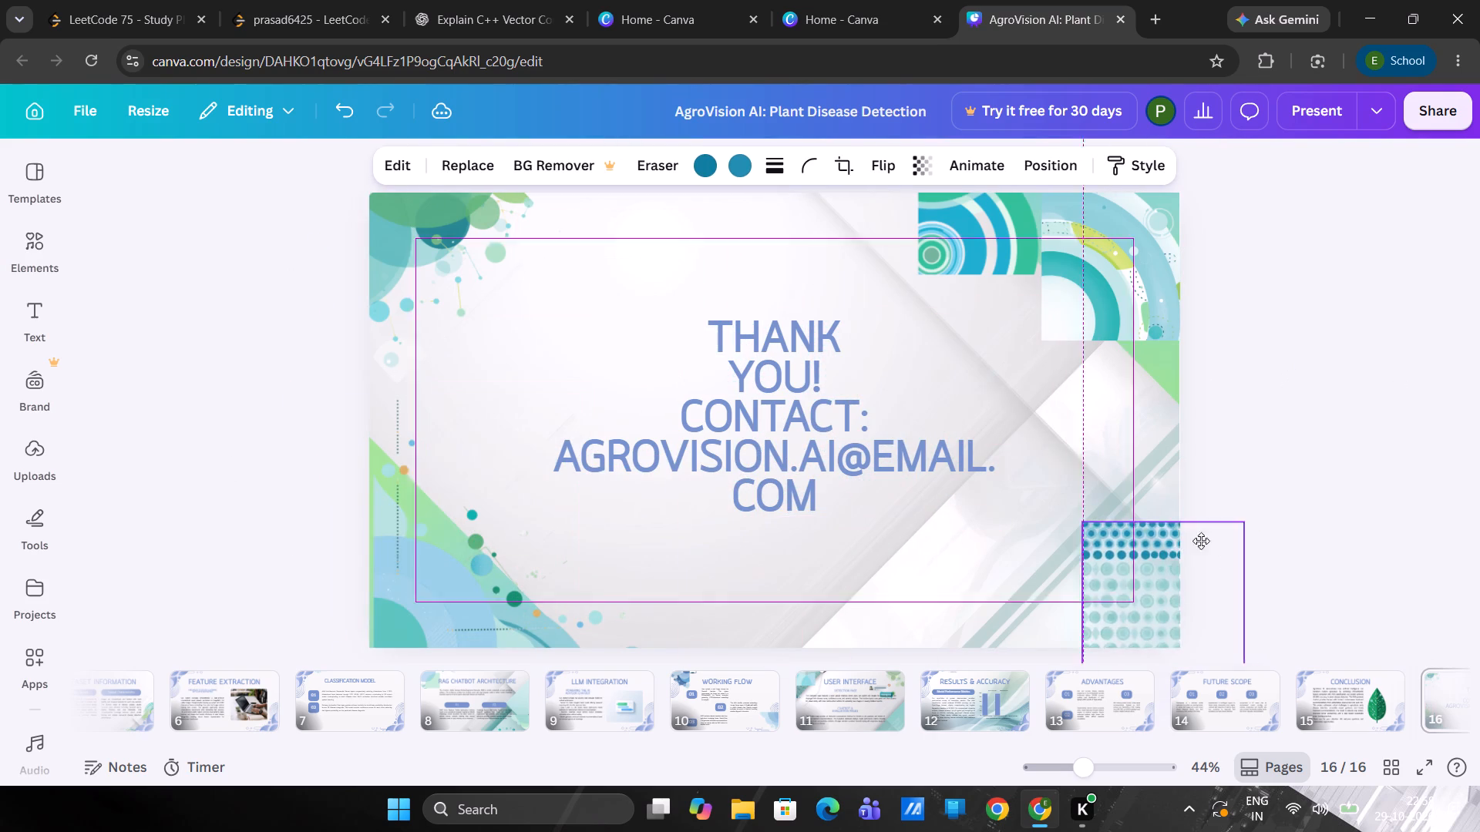
{"action": "left_click_drag", "start_coordinate": [1201, 541], "coordinate": [1150, 532]}
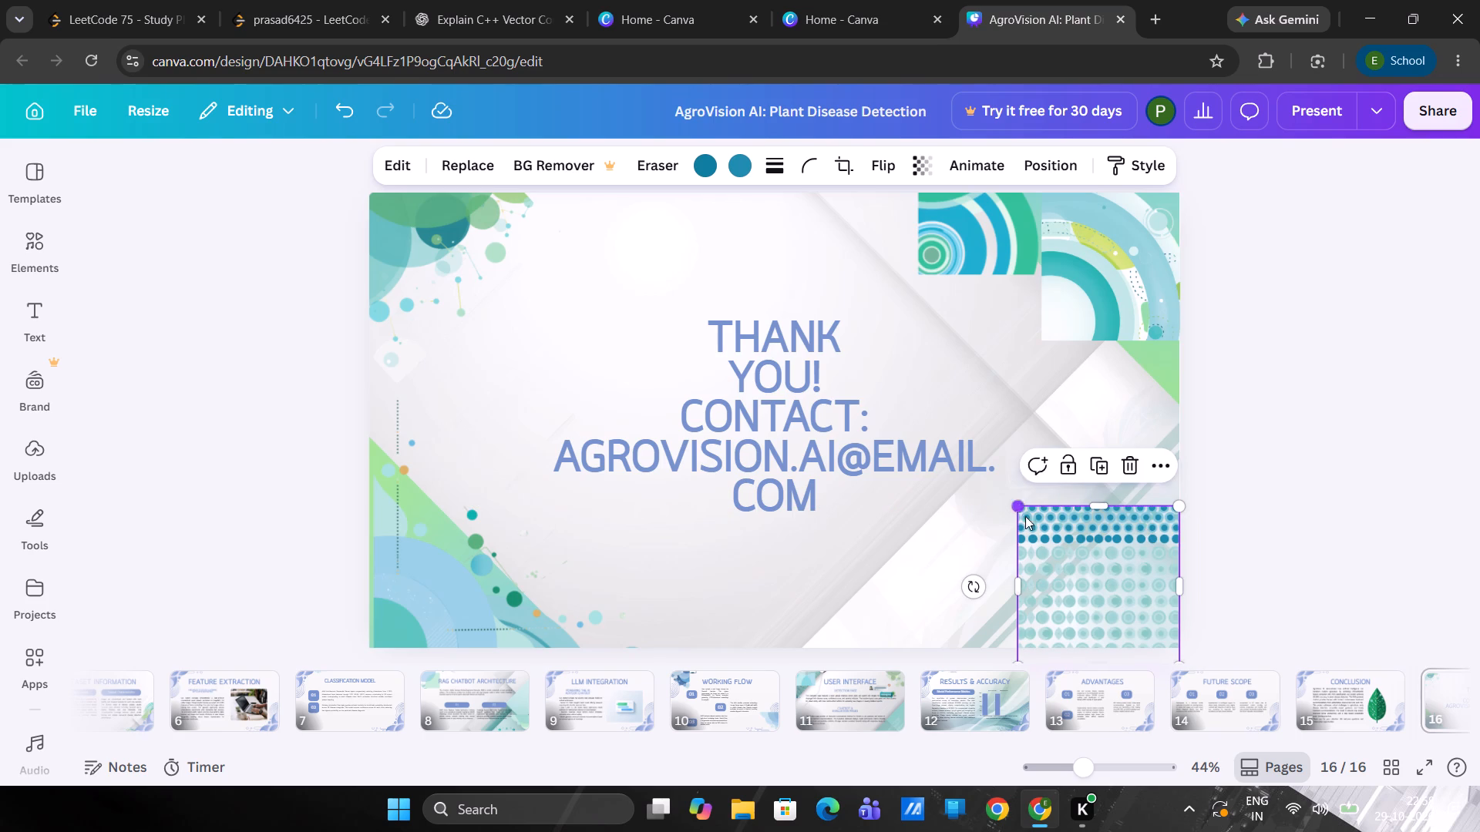
Rotate the dotted pattern to about 49° so it lies diagonally near the slide's lower-right corner.
{"action": "left_click_drag", "start_coordinate": [1095, 610], "coordinate": [1058, 572]}
{"action": "left_click_drag", "start_coordinate": [935, 546], "coordinate": [940, 639]}
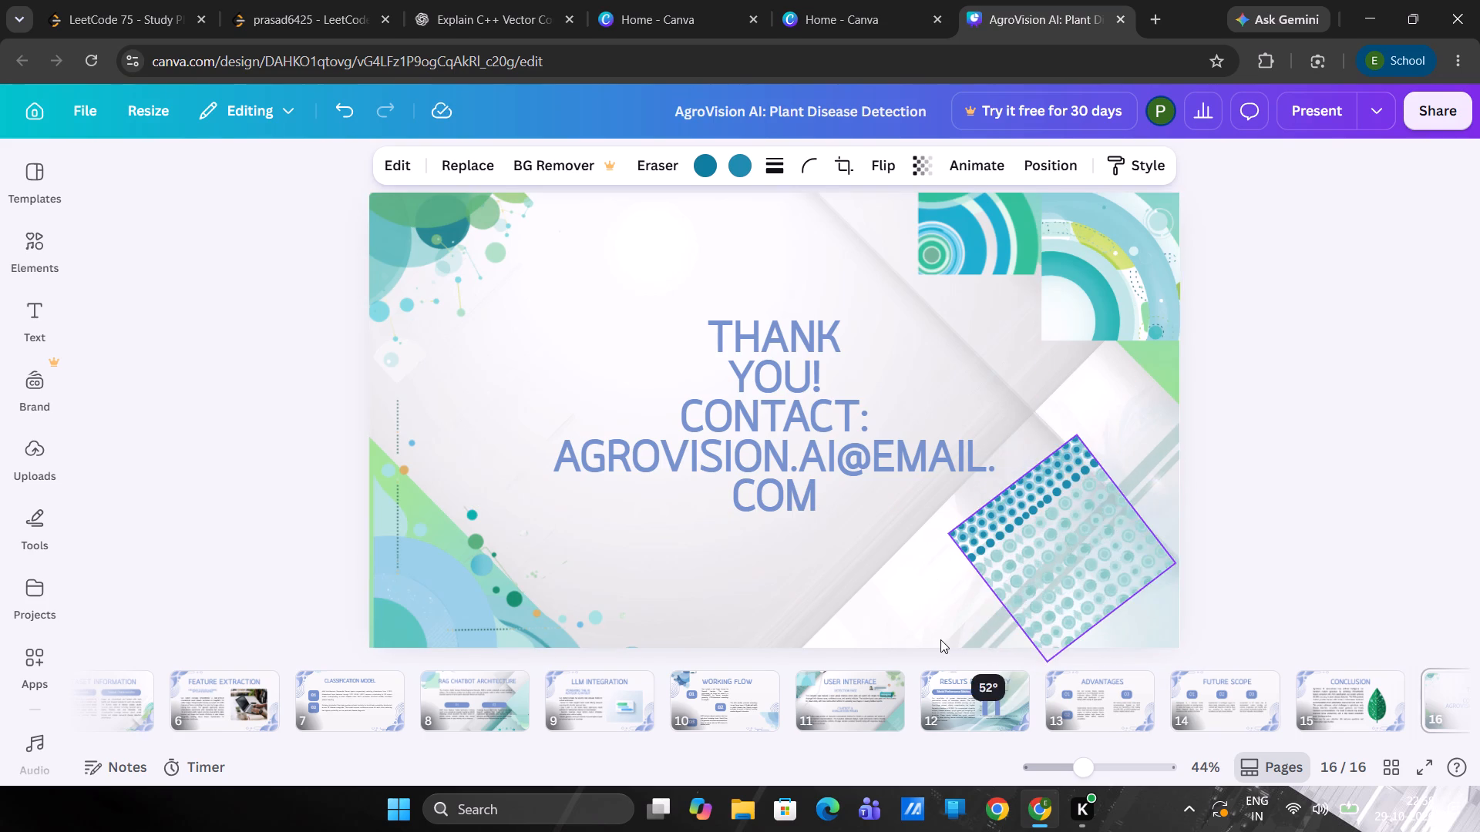
{"action": "left_click_drag", "start_coordinate": [940, 639], "coordinate": [987, 664]}
{"action": "left_click_drag", "start_coordinate": [1052, 557], "coordinate": [1053, 582]}
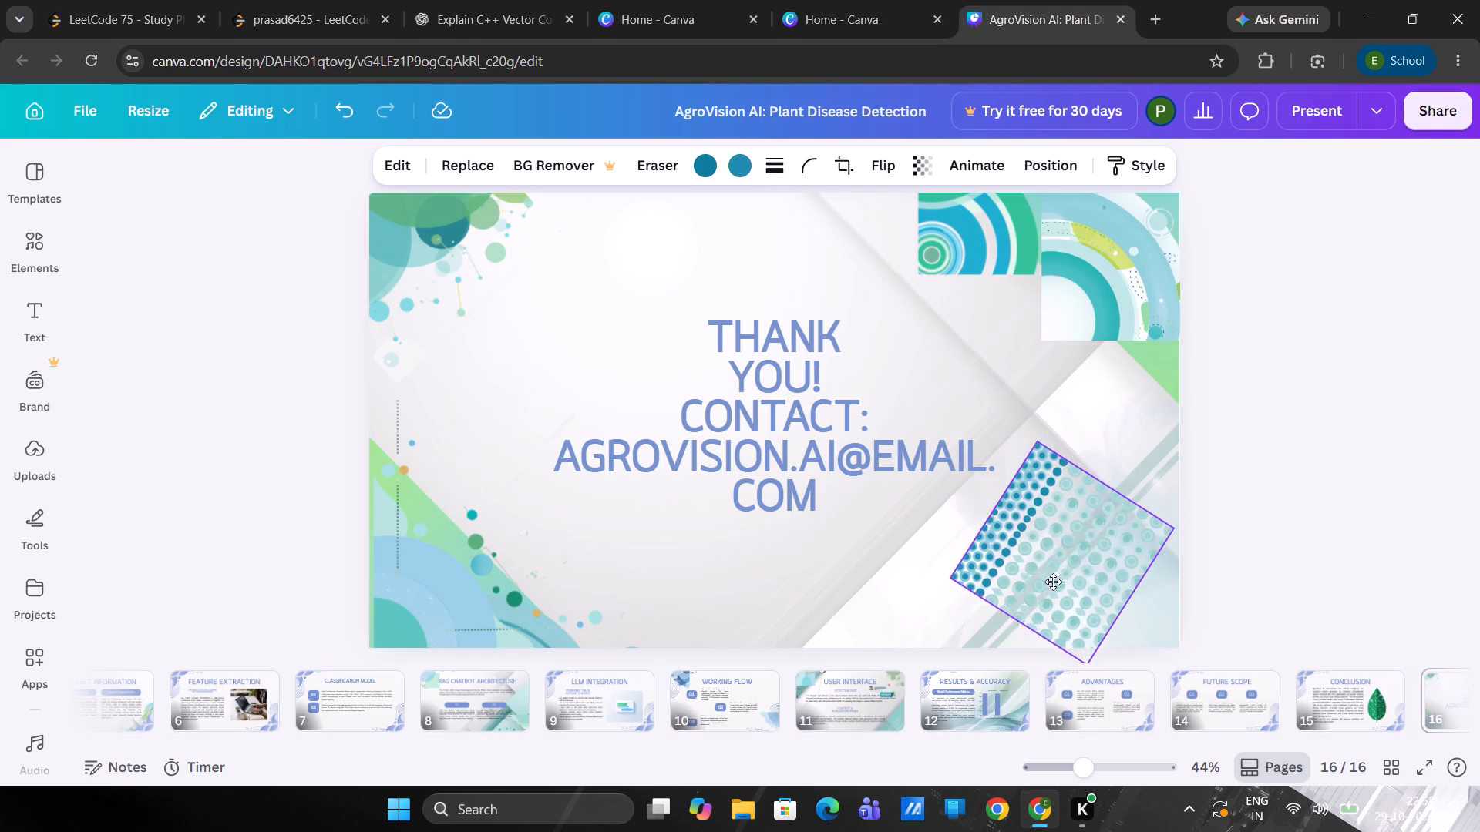
{"action": "left_click_drag", "start_coordinate": [1053, 582], "coordinate": [1058, 589]}
{"action": "left_click_drag", "start_coordinate": [958, 508], "coordinate": [977, 504]}
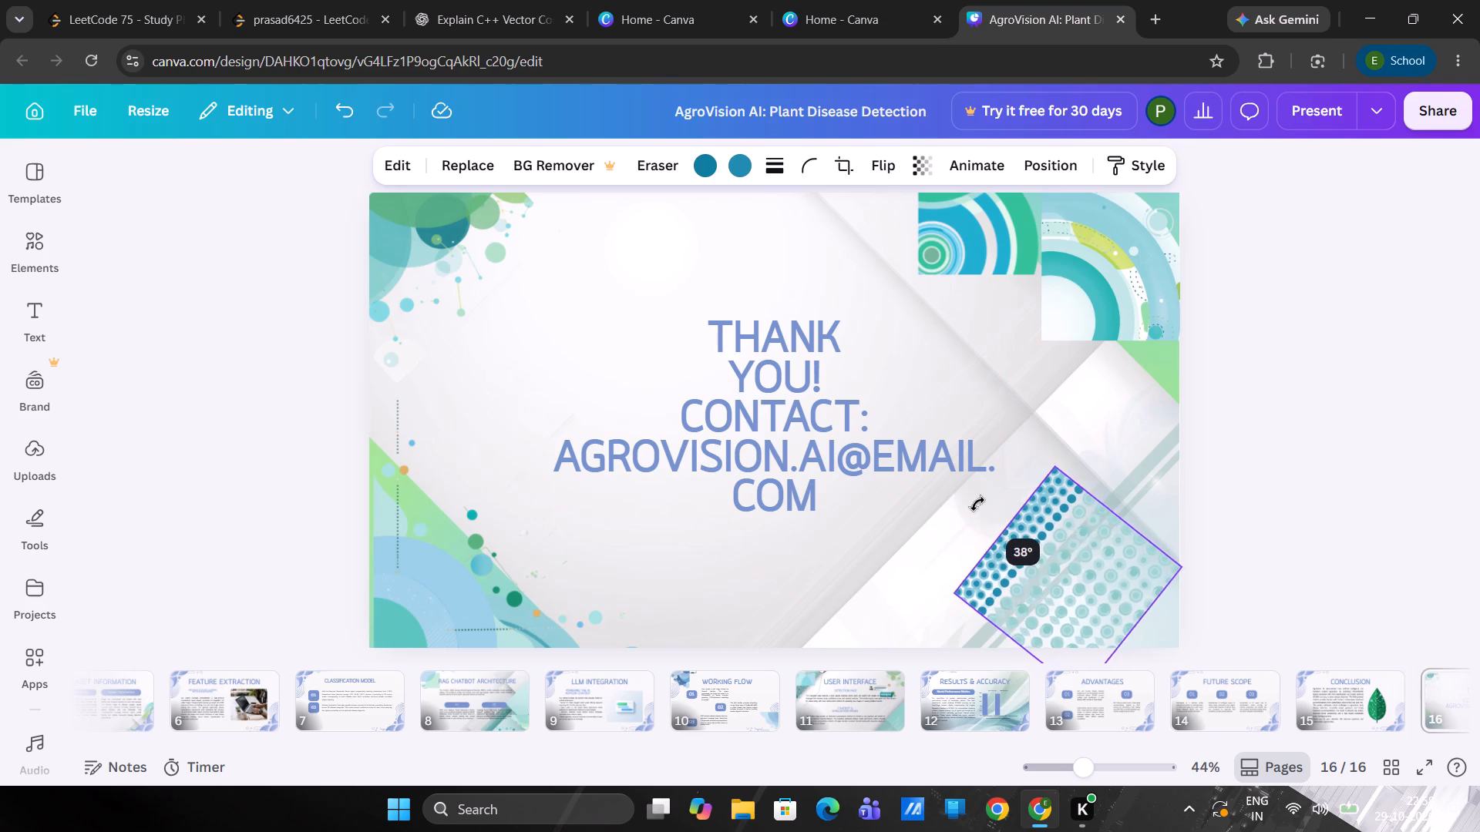
{"action": "left_click_drag", "start_coordinate": [977, 504], "coordinate": [1001, 497]}
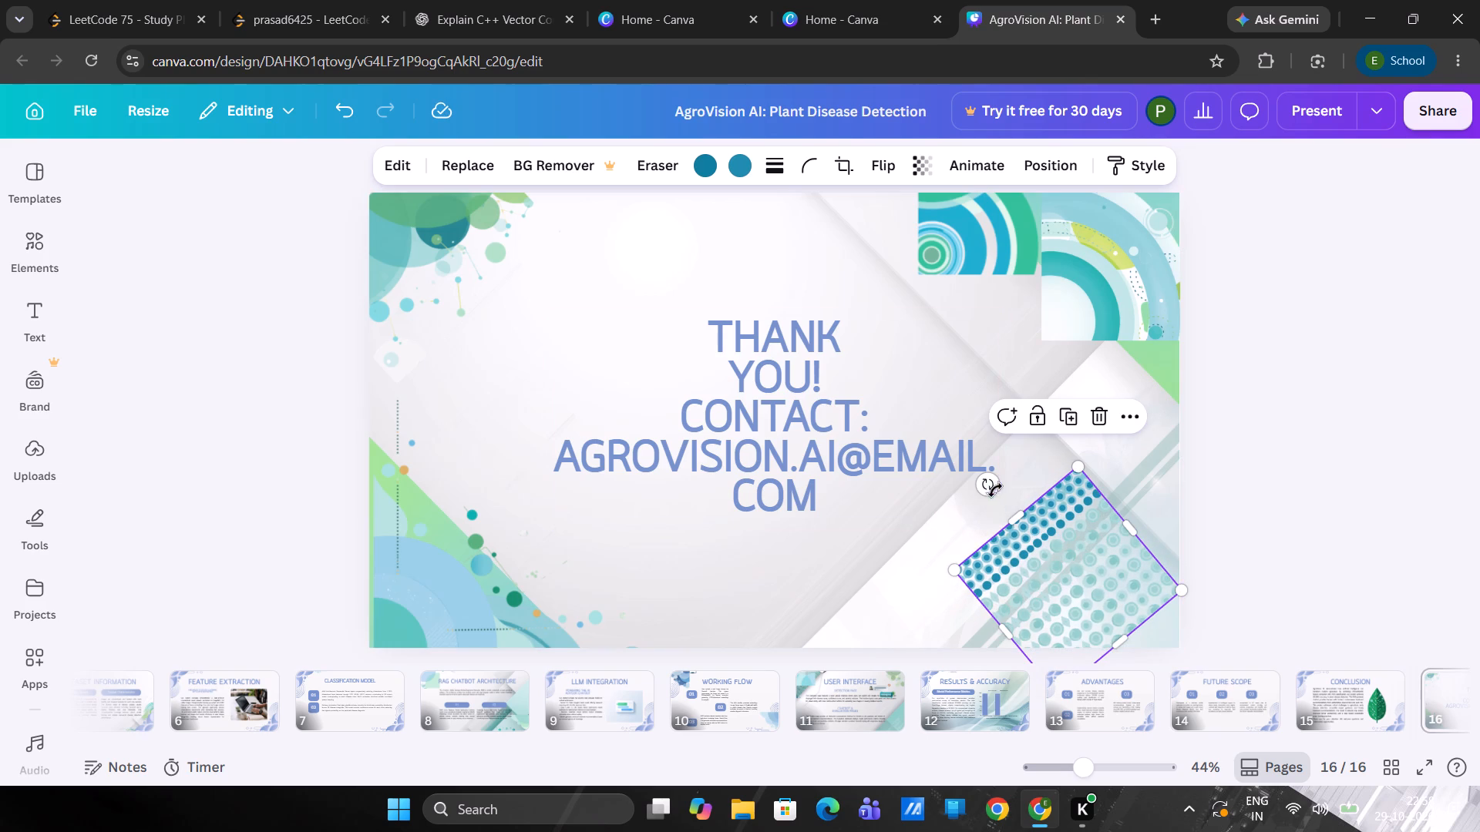
{"action": "left_click", "coordinate": [991, 488]}
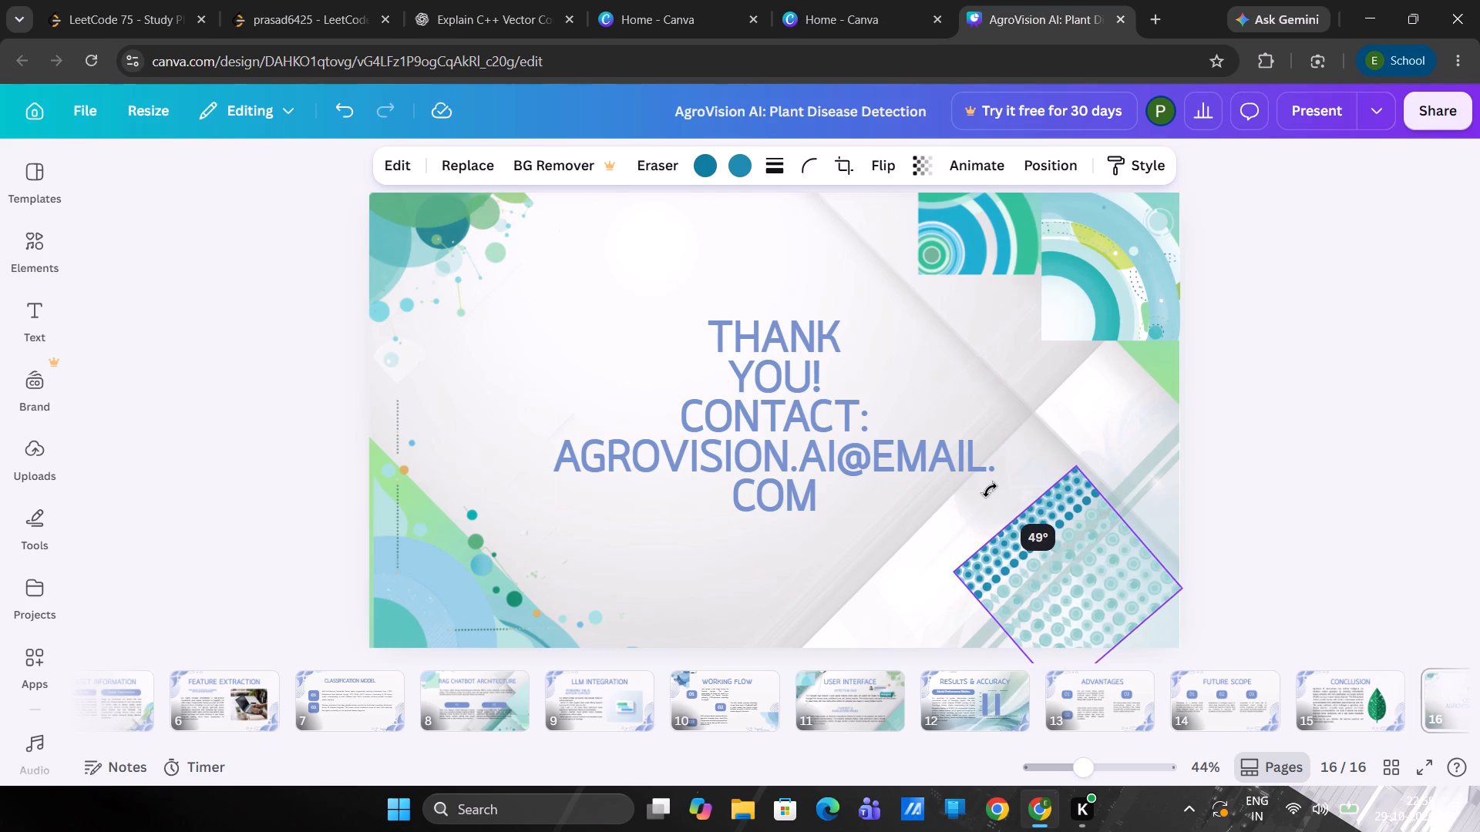
Move the rotated dotted pattern onto the Future Scope slide, placed partly past that slide's lower-right corner.
{"action": "left_click_drag", "start_coordinate": [1071, 609], "coordinate": [1176, 689]}
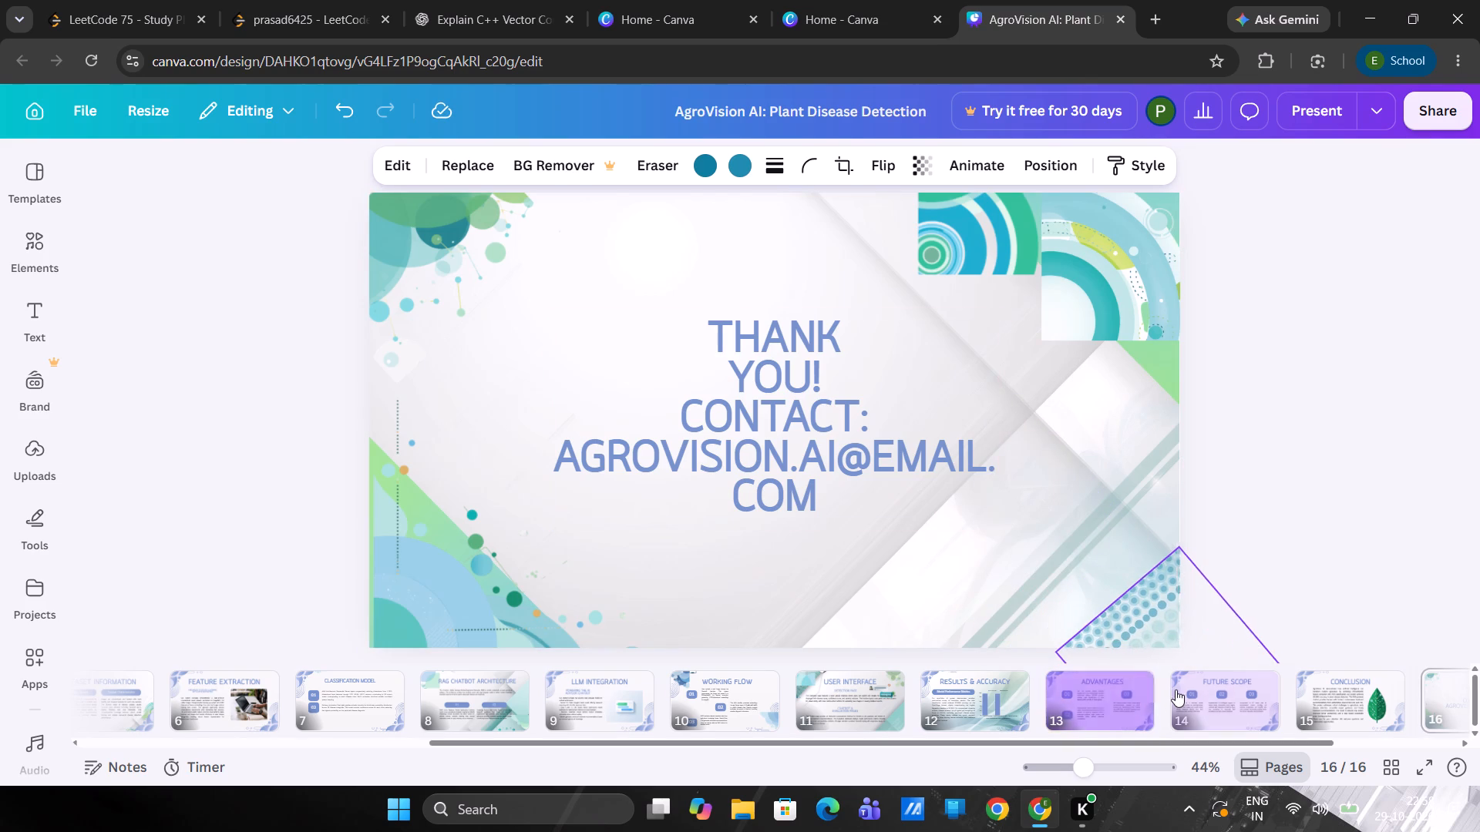
{"action": "left_click_drag", "start_coordinate": [1176, 689], "coordinate": [1176, 685]}
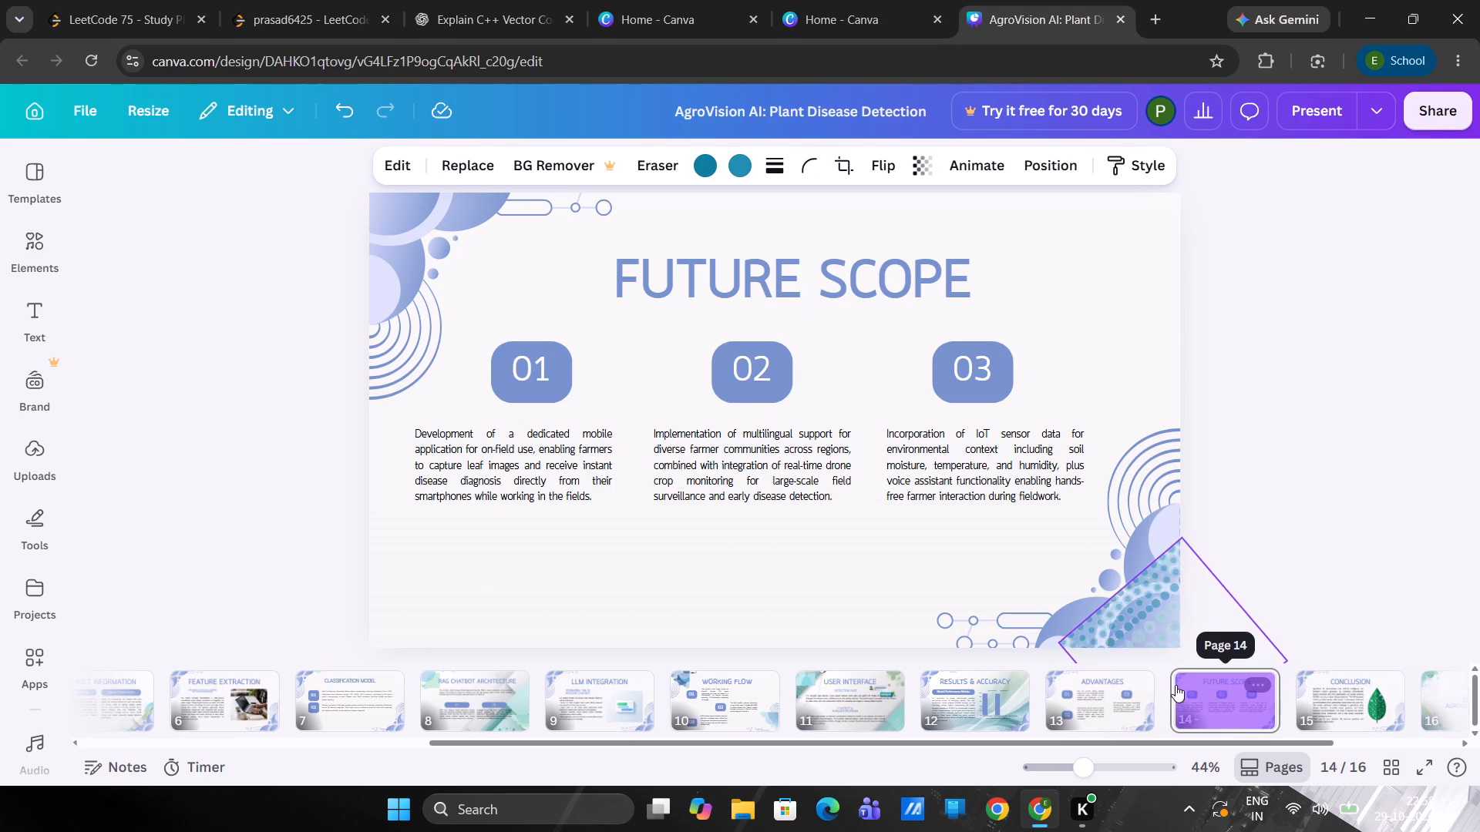
{"action": "left_click_drag", "start_coordinate": [1176, 685], "coordinate": [1156, 649]}
{"action": "left_click_drag", "start_coordinate": [1147, 614], "coordinate": [1152, 647]}
{"action": "scroll", "coordinate": [1064, 521], "scroll_direction": "down", "scroll_amount": 1}
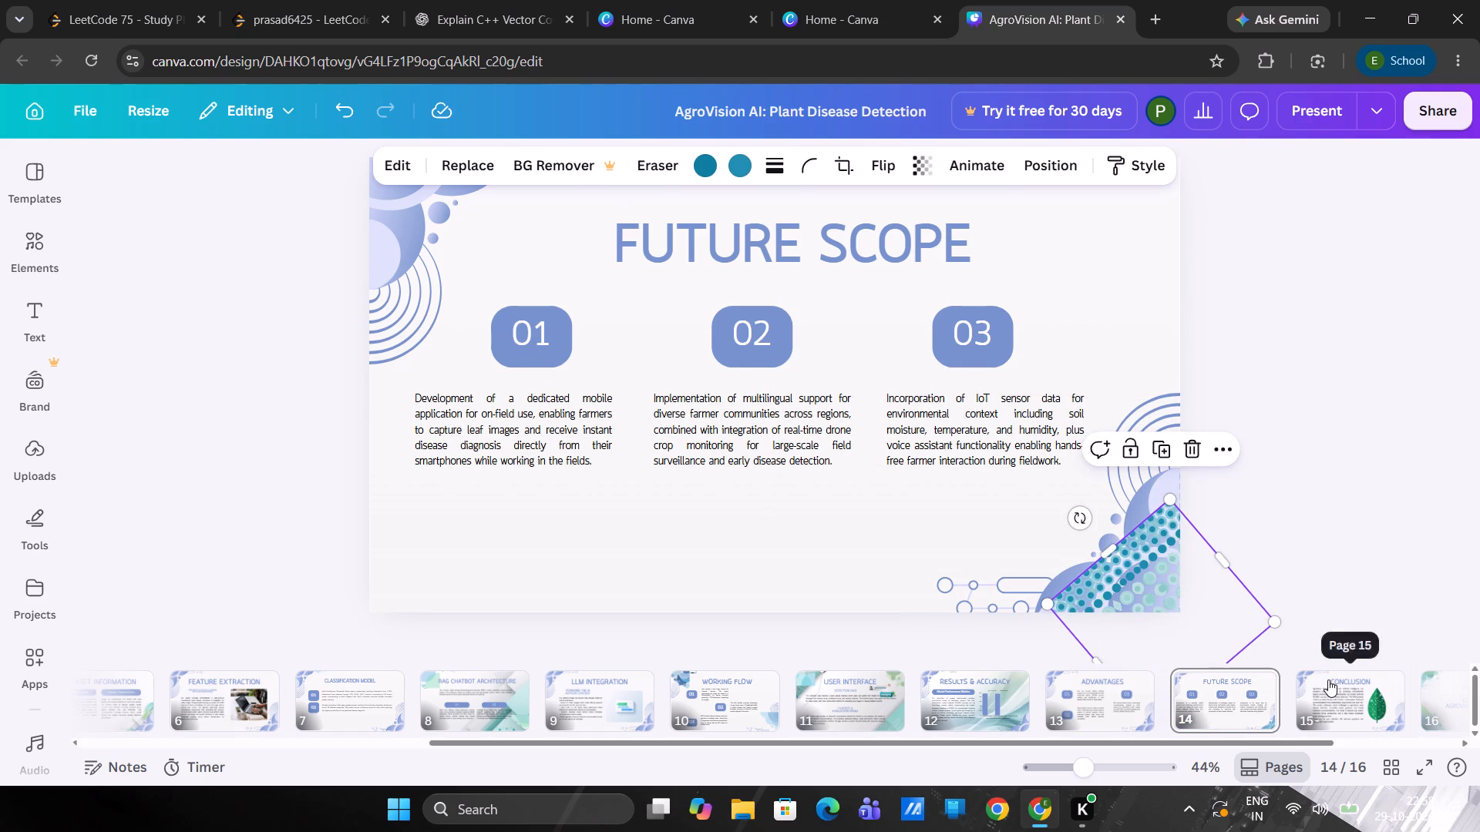
Remove the colon after CONTACT in the closing text on slide 16.
{"action": "left_click", "coordinate": [1328, 679]}
{"action": "scroll", "coordinate": [1267, 685], "scroll_direction": "down", "scroll_amount": 4}
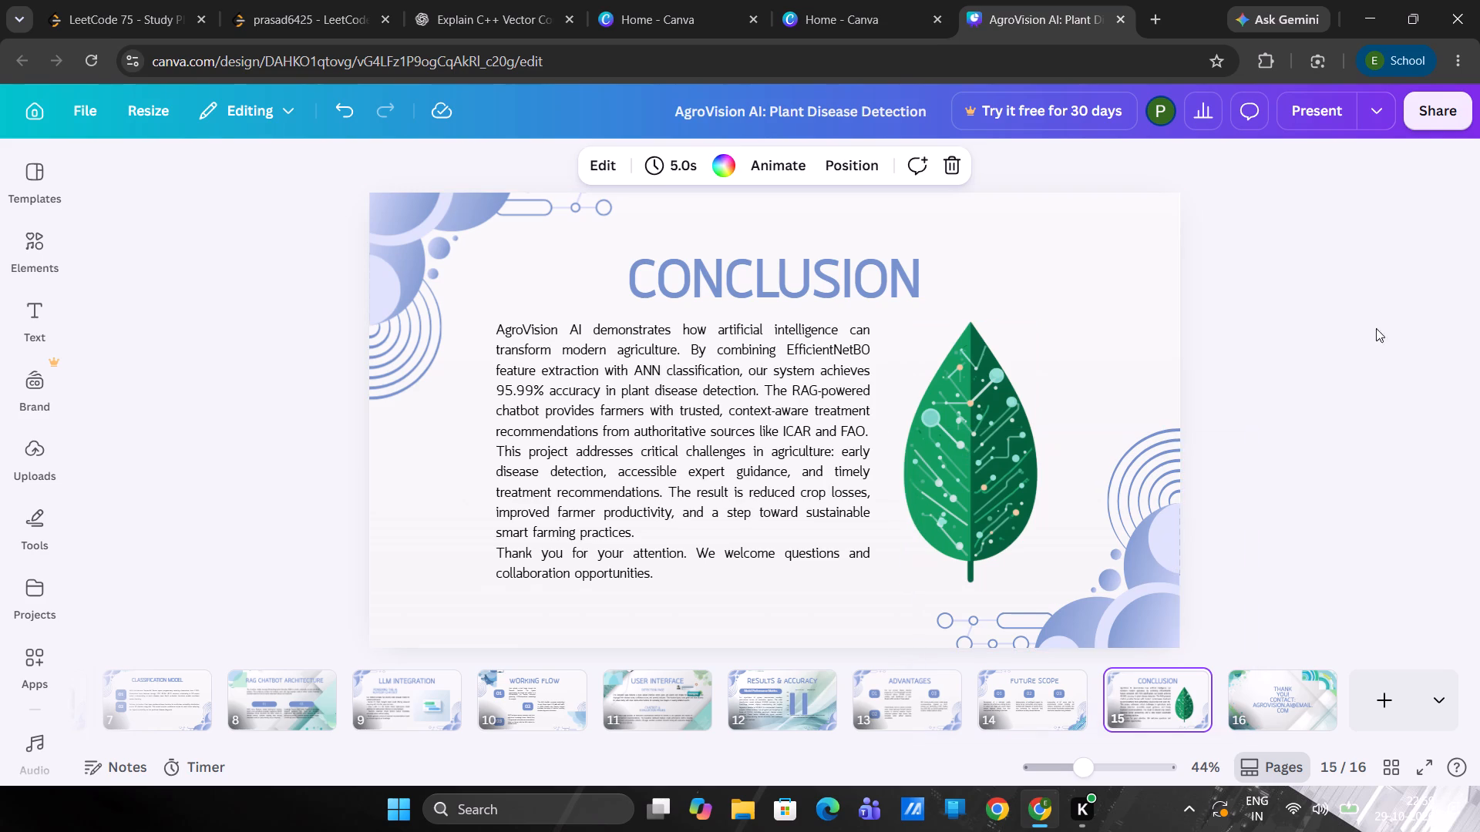
{"action": "left_click", "coordinate": [1397, 304]}
{"action": "left_click", "coordinate": [1289, 686]}
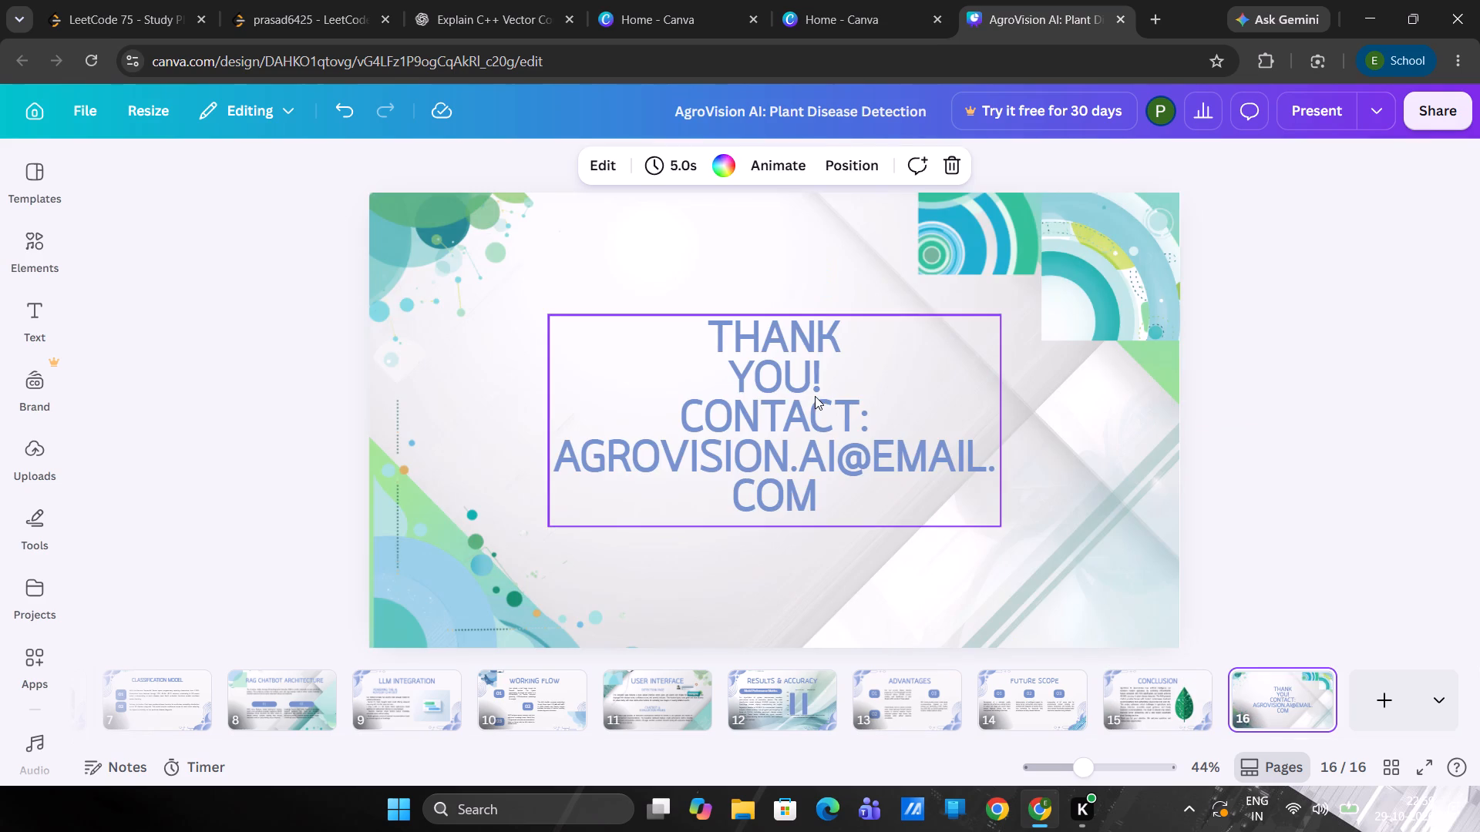
{"action": "left_click", "coordinate": [815, 396]}
{"action": "double_click", "coordinate": [825, 422]}
{"action": "left_click", "coordinate": [825, 422]}
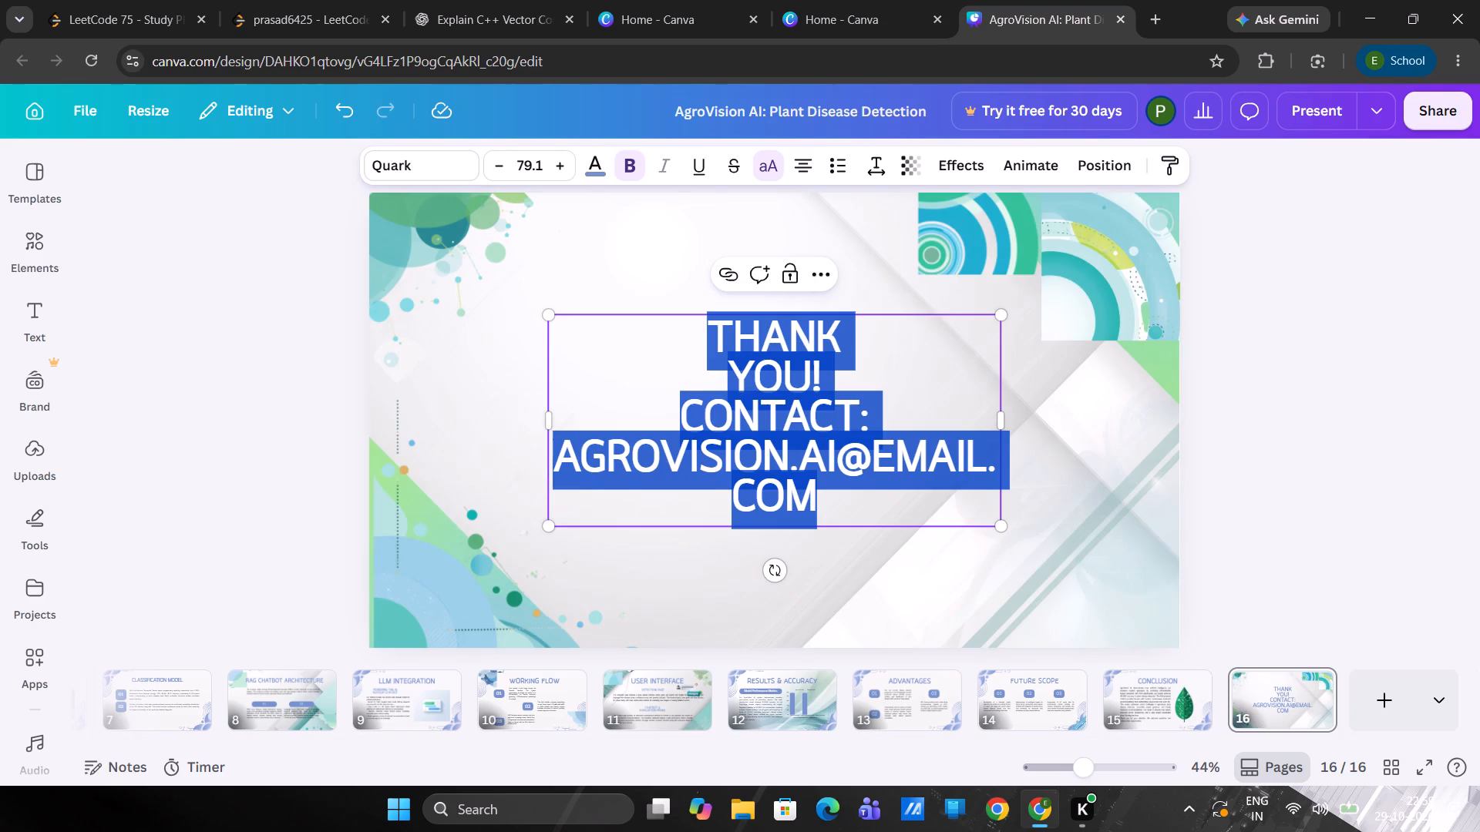
{"action": "left_click", "coordinate": [857, 438]}
{"action": "left_click", "coordinate": [891, 417]}
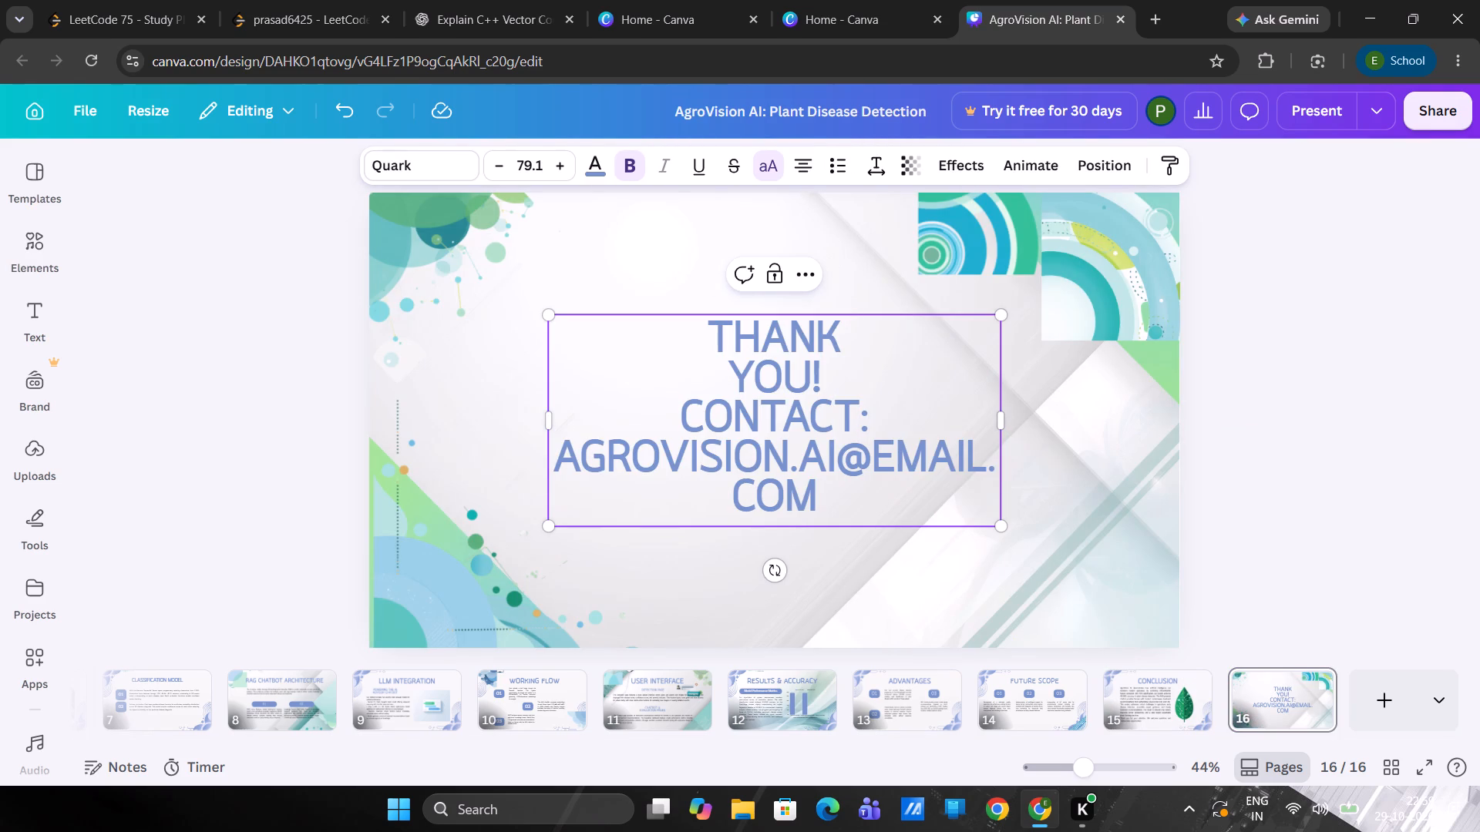
{"action": "key", "text": "BackSpace"}
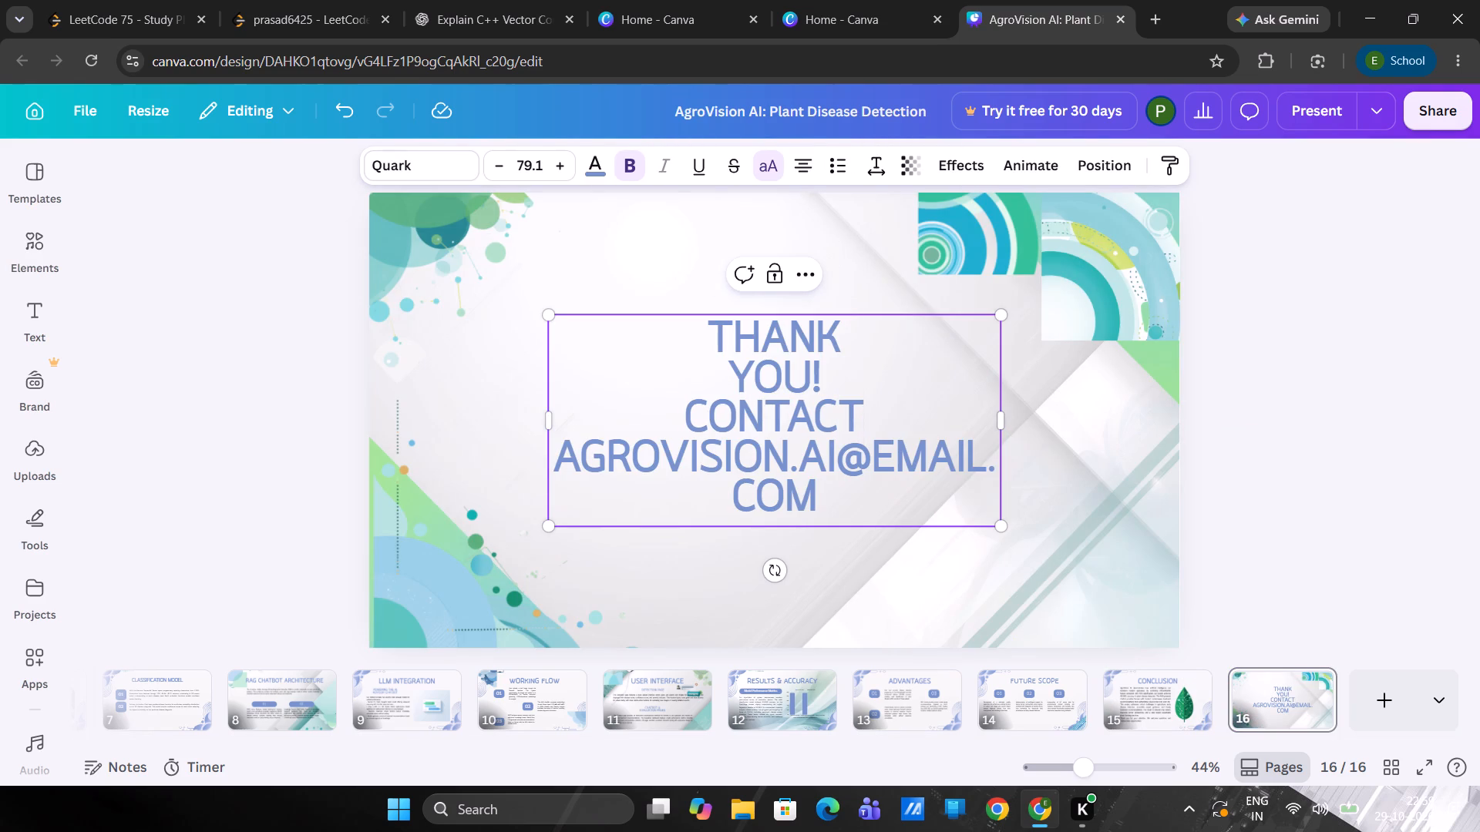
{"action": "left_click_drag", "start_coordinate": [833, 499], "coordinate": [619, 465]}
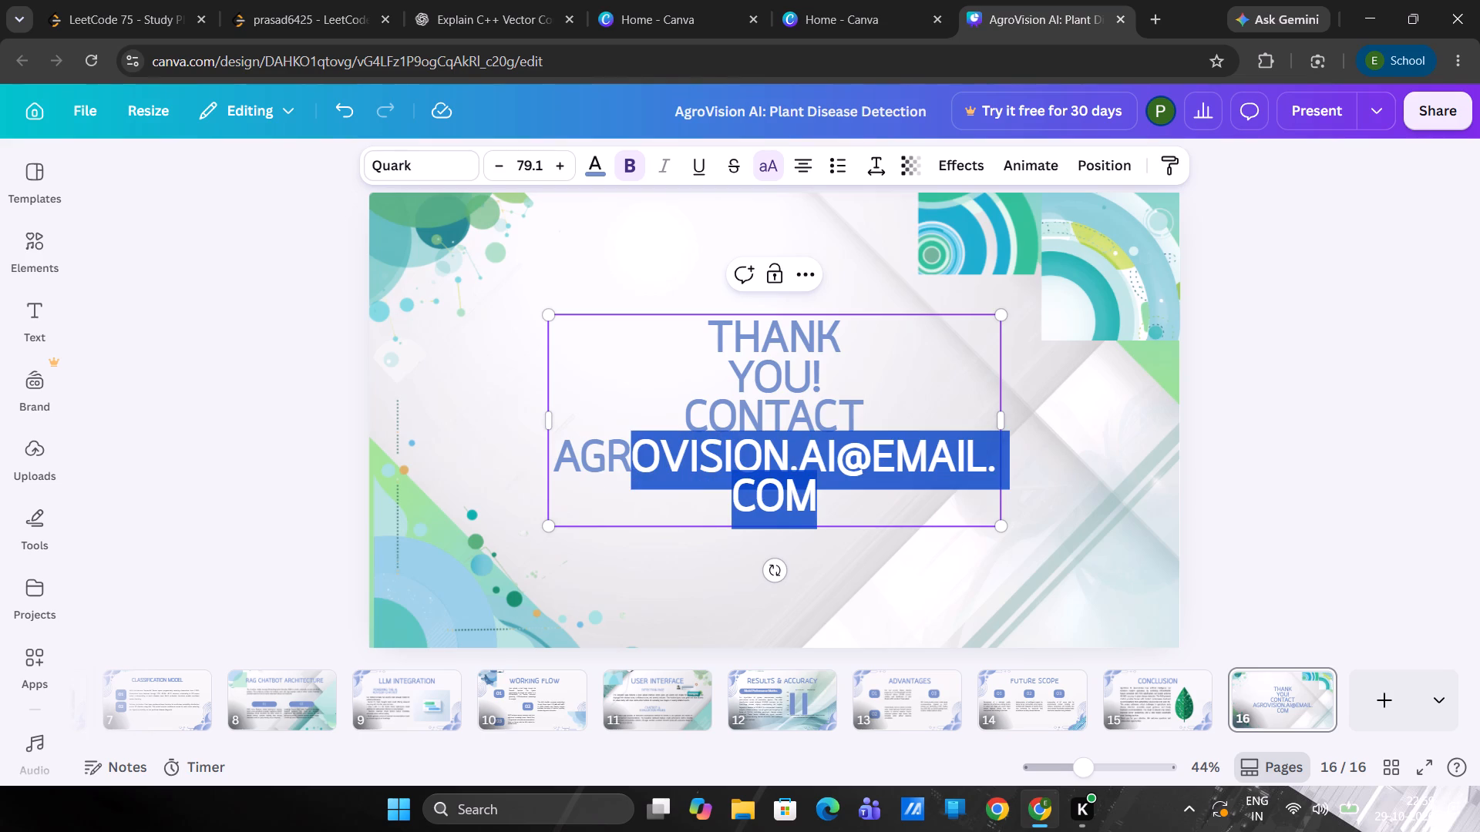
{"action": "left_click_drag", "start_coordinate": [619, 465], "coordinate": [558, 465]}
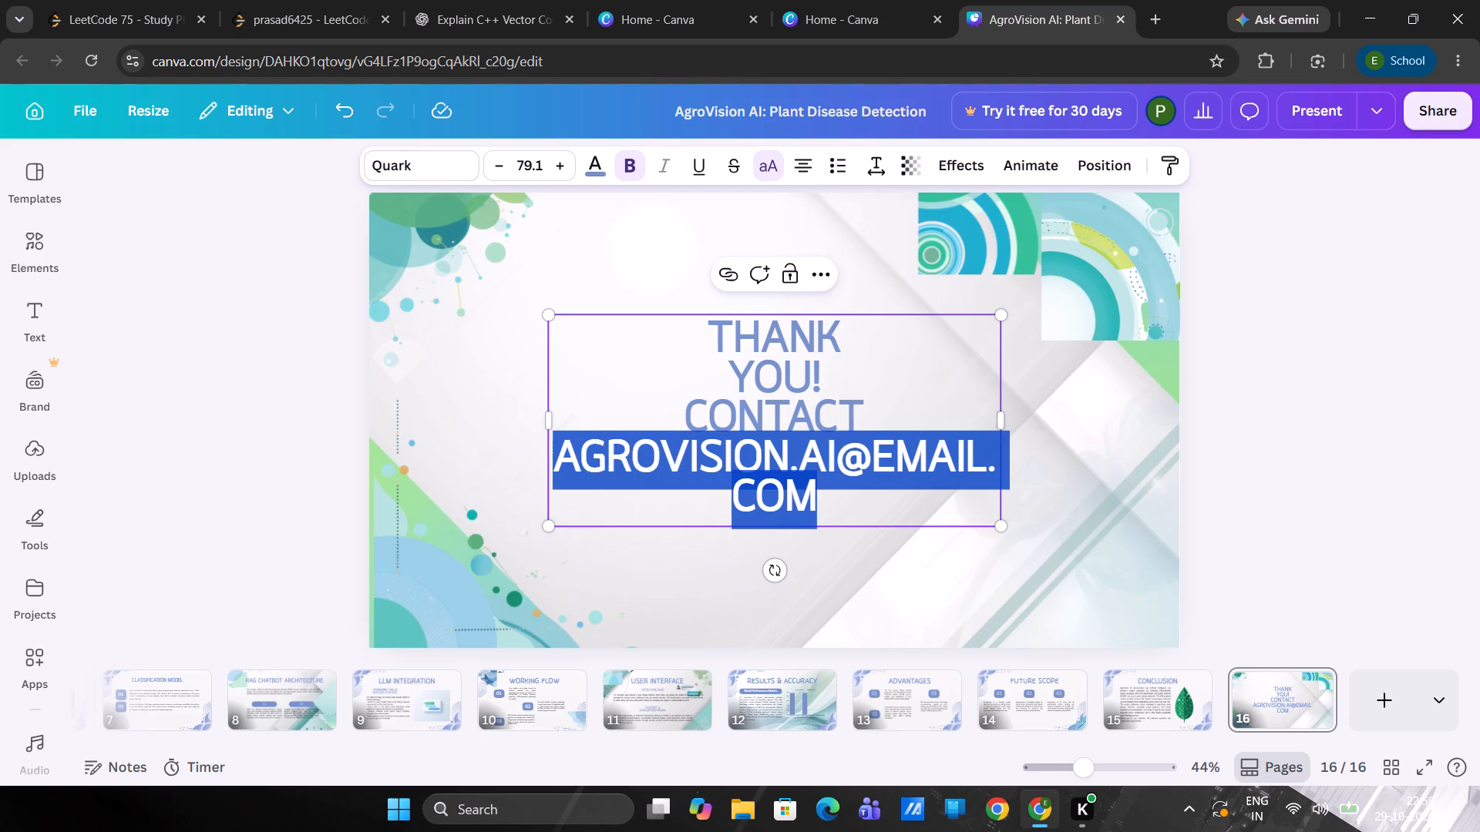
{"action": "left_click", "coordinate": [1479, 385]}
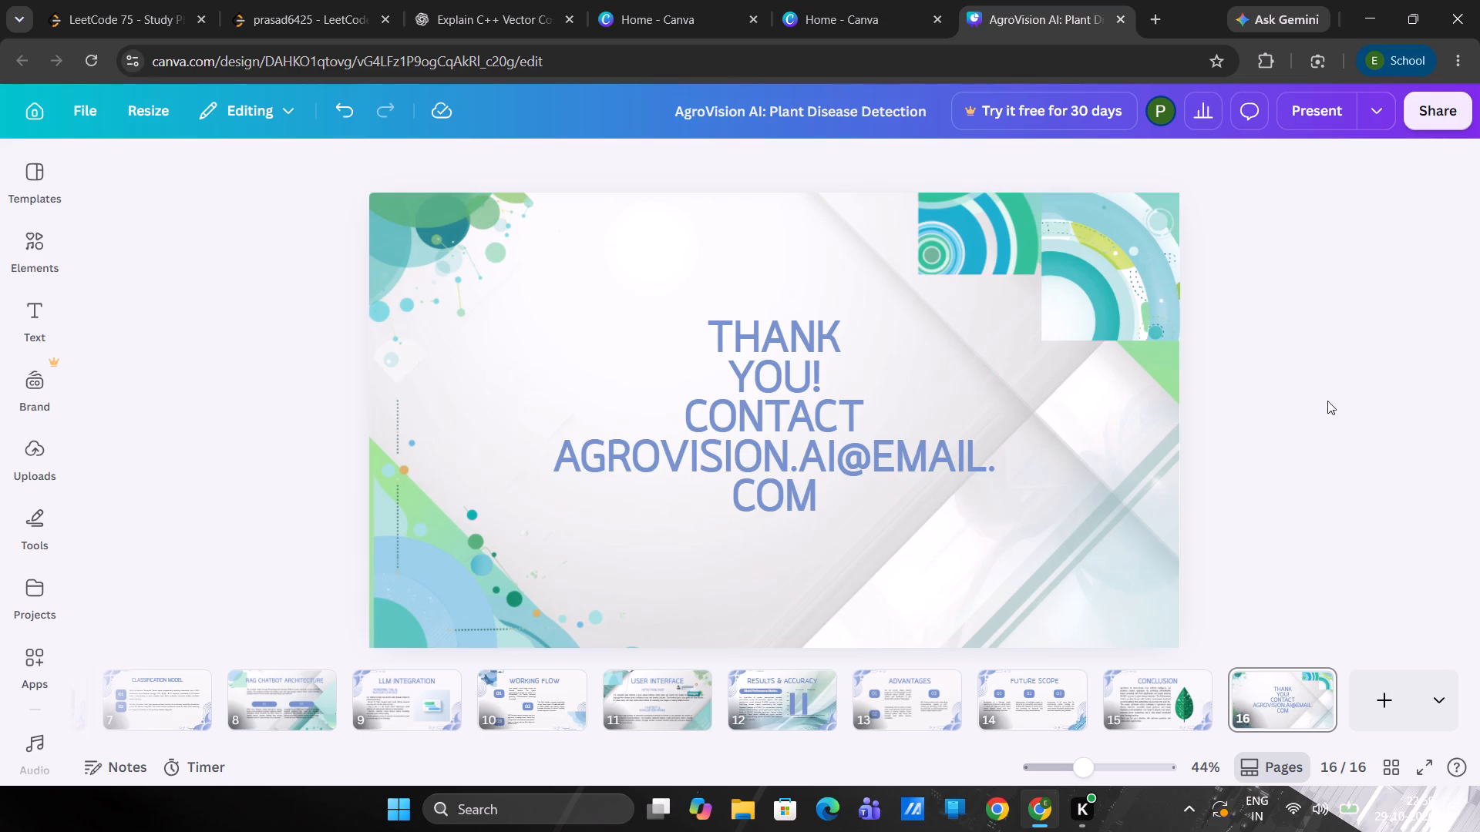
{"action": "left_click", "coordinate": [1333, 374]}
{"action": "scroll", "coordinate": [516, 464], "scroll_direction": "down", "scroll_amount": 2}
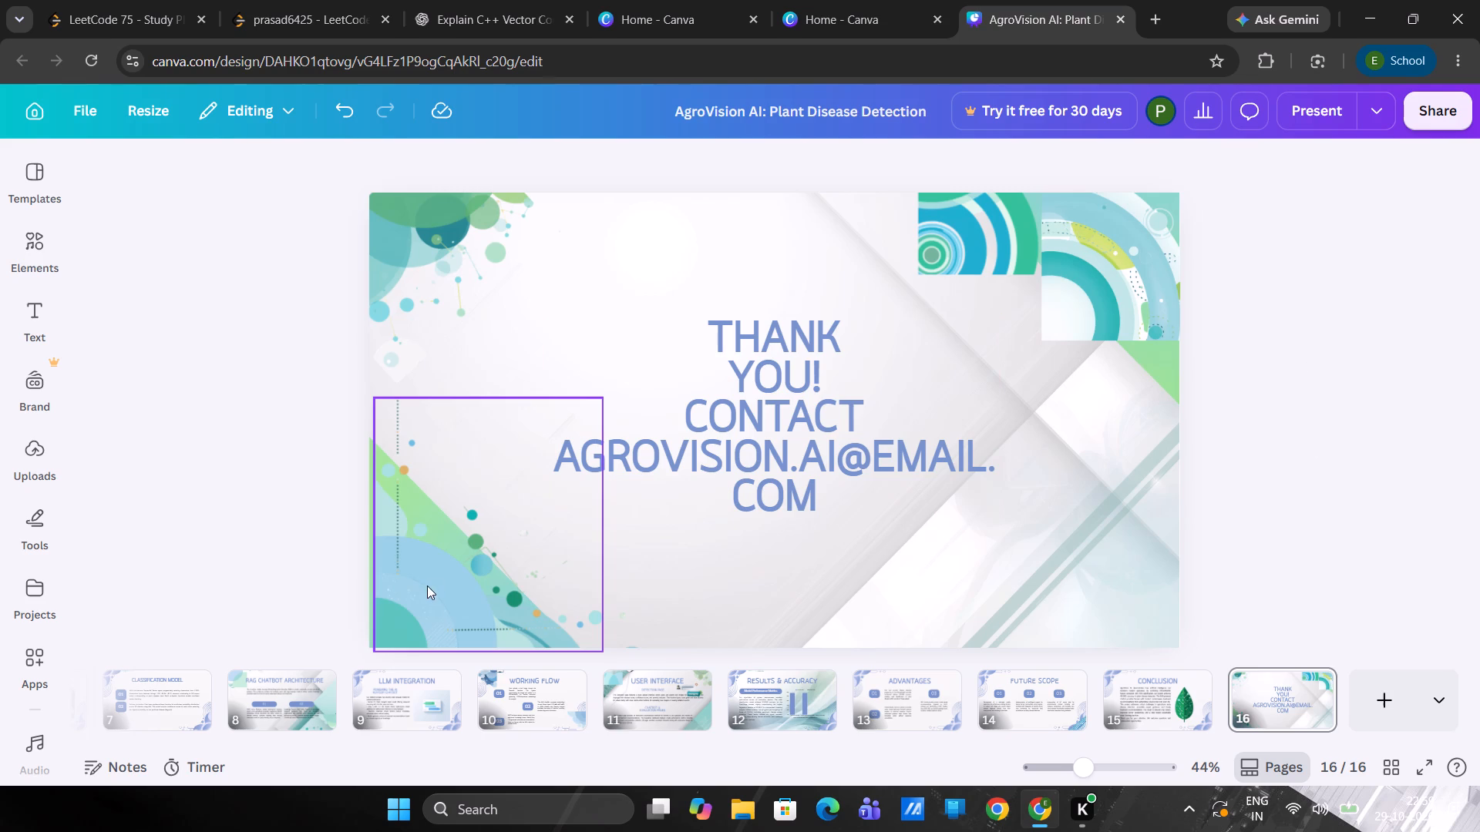
Nudge the lower-left corner graphic on the Thank You slide flush against the slide's left edge.
{"action": "left_click", "coordinate": [458, 551]}
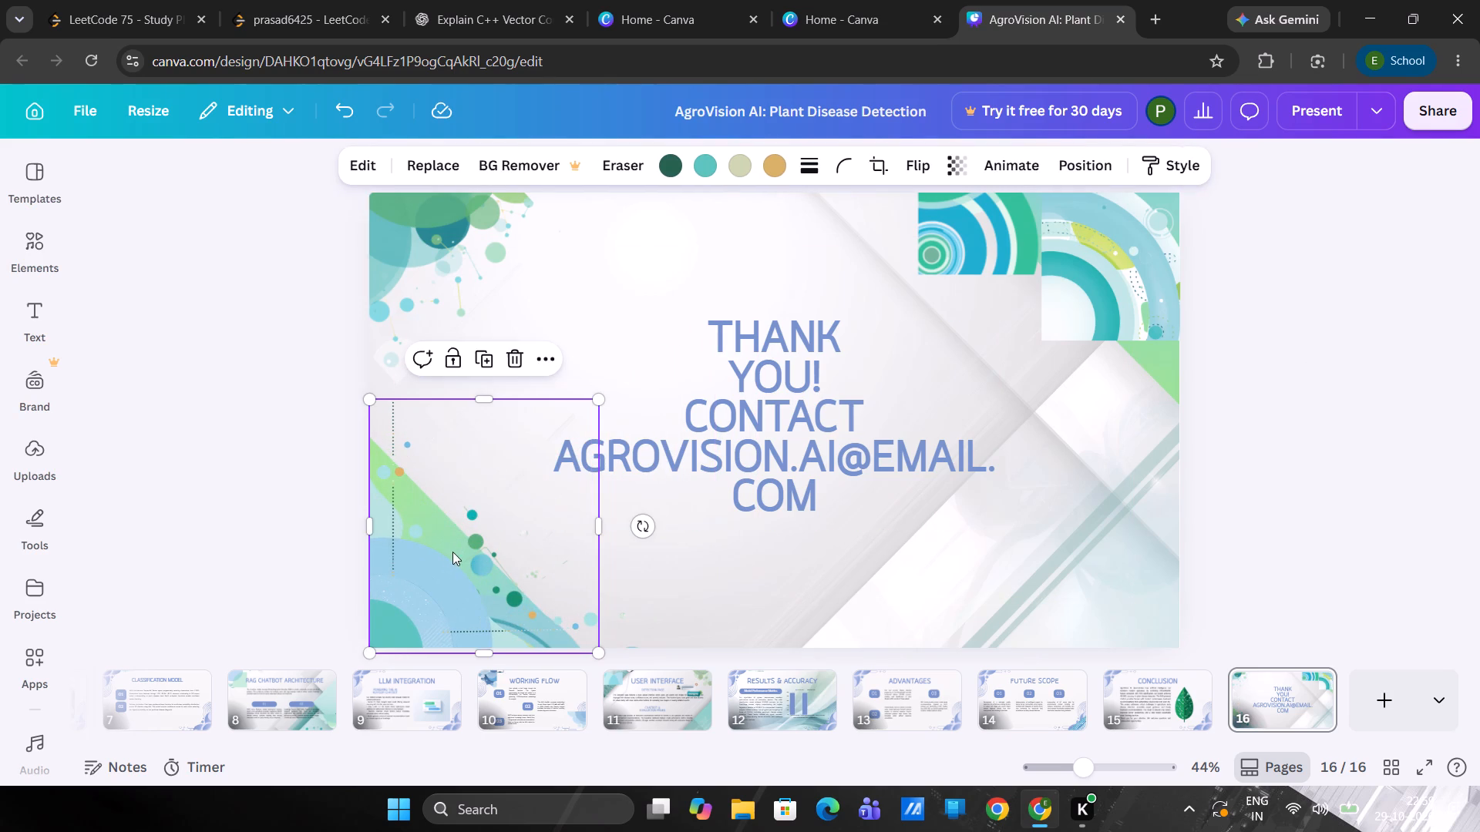
{"action": "left_click", "coordinate": [1364, 350]}
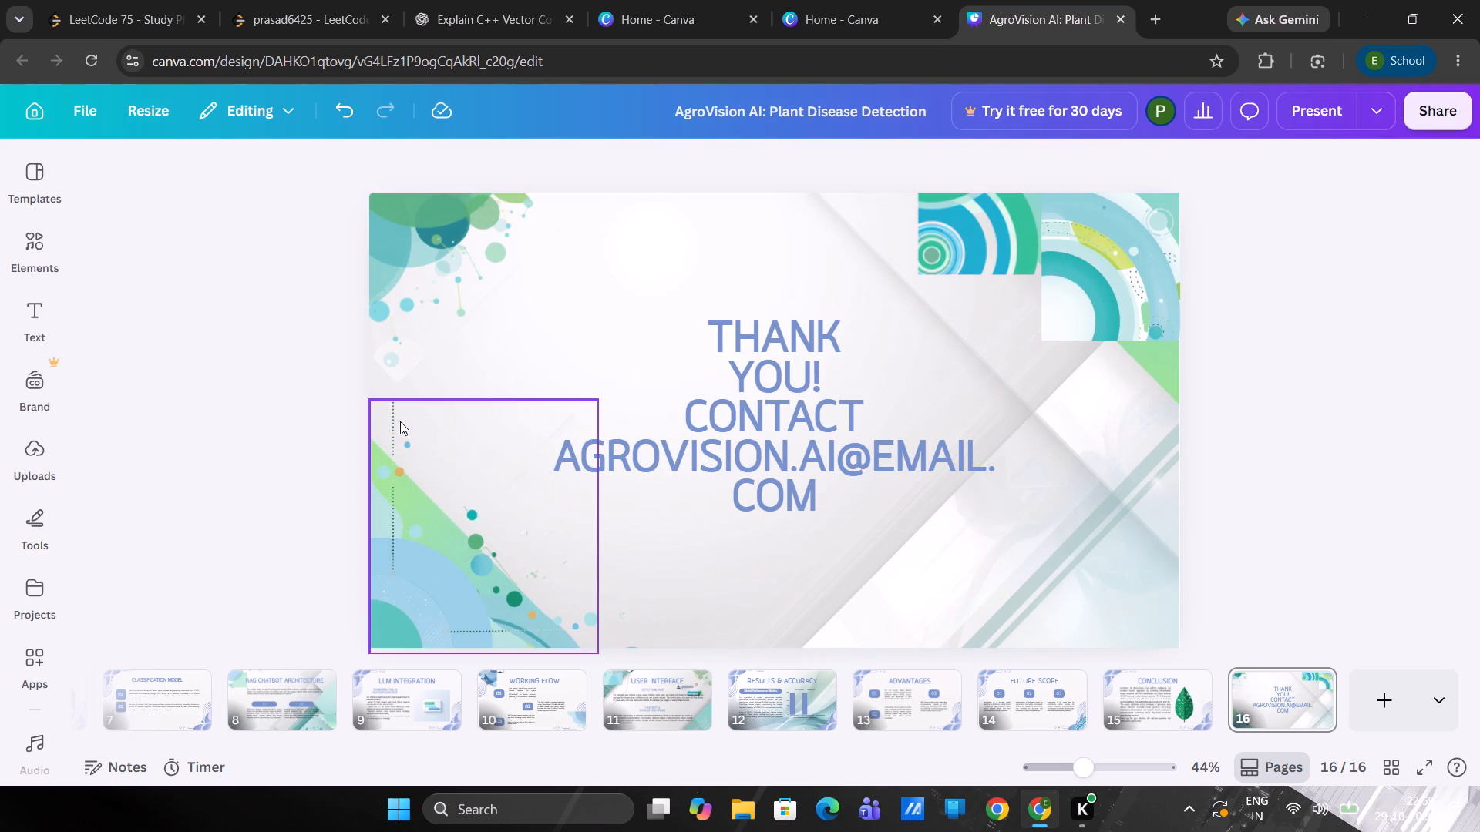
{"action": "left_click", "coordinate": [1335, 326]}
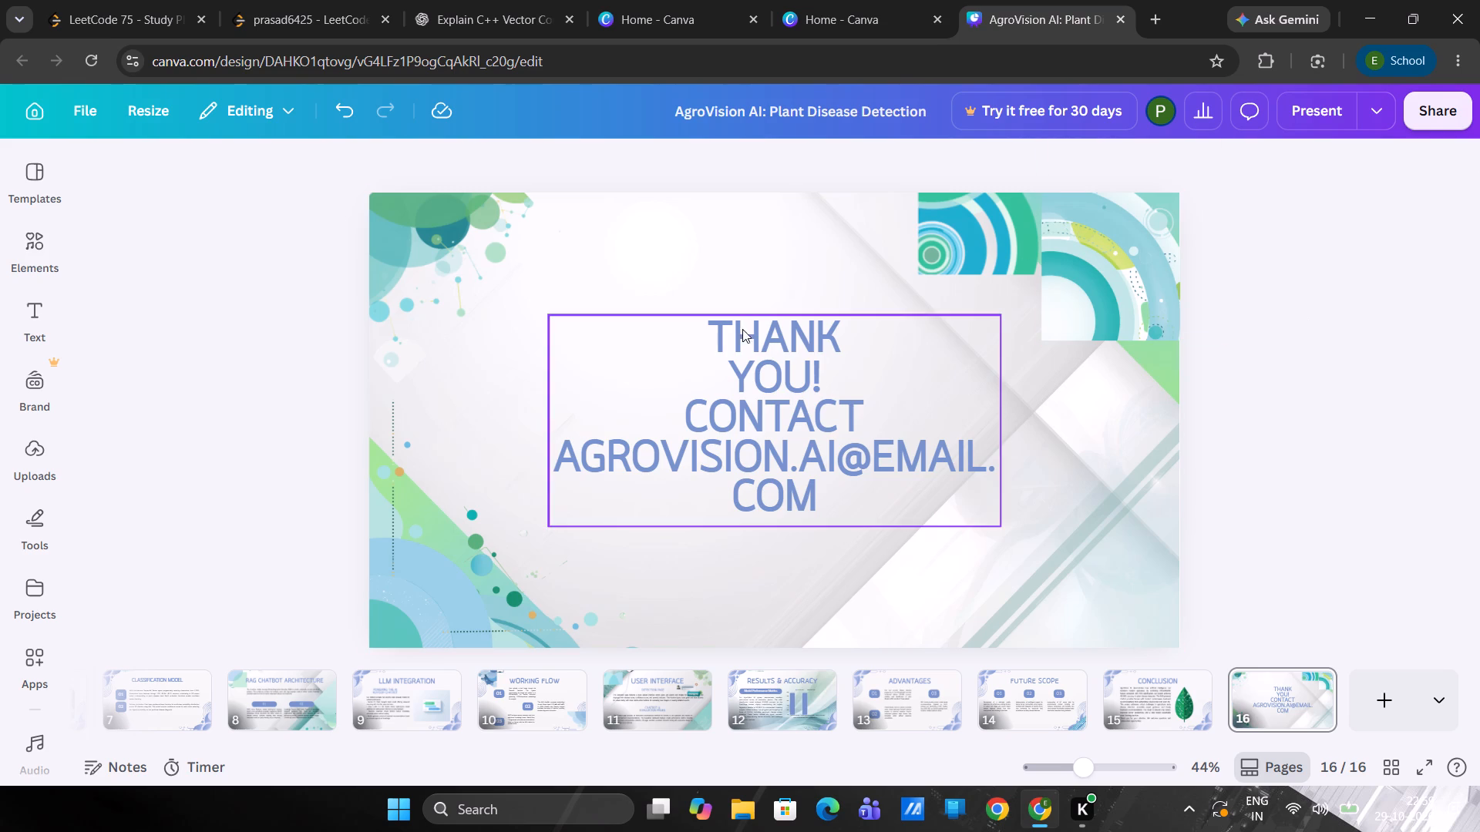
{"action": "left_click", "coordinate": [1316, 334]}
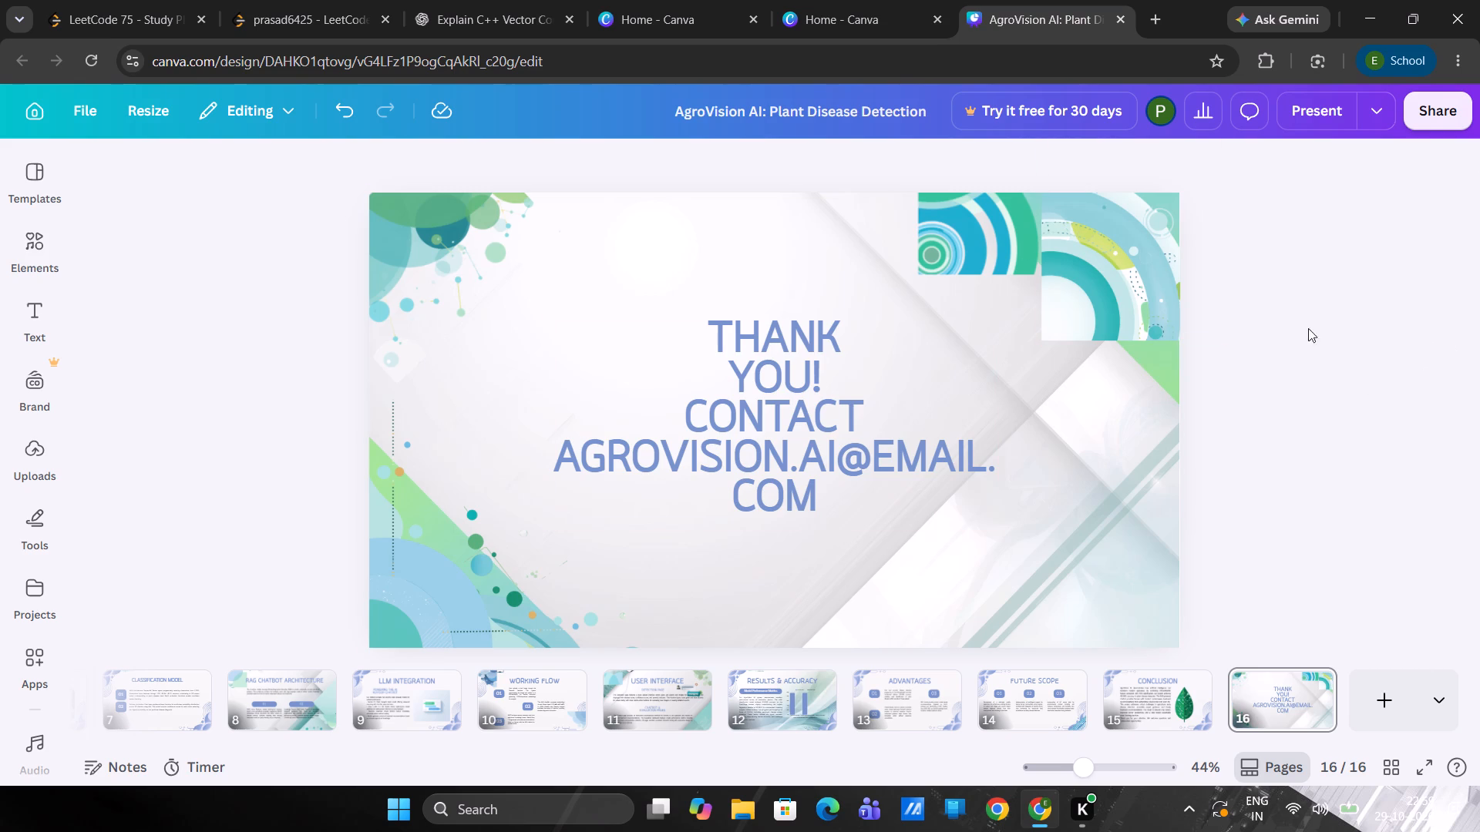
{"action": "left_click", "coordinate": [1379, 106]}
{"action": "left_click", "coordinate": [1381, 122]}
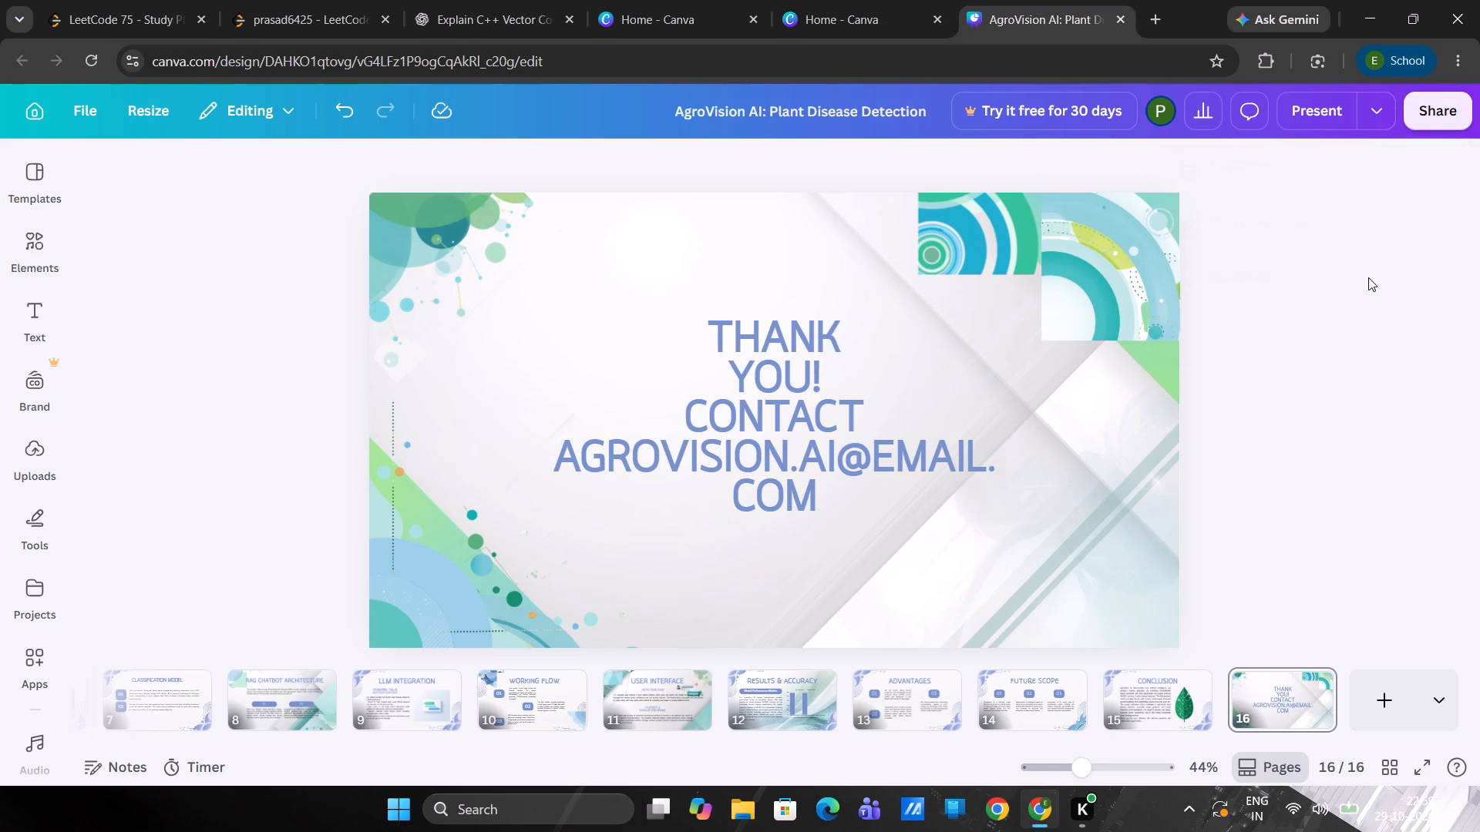
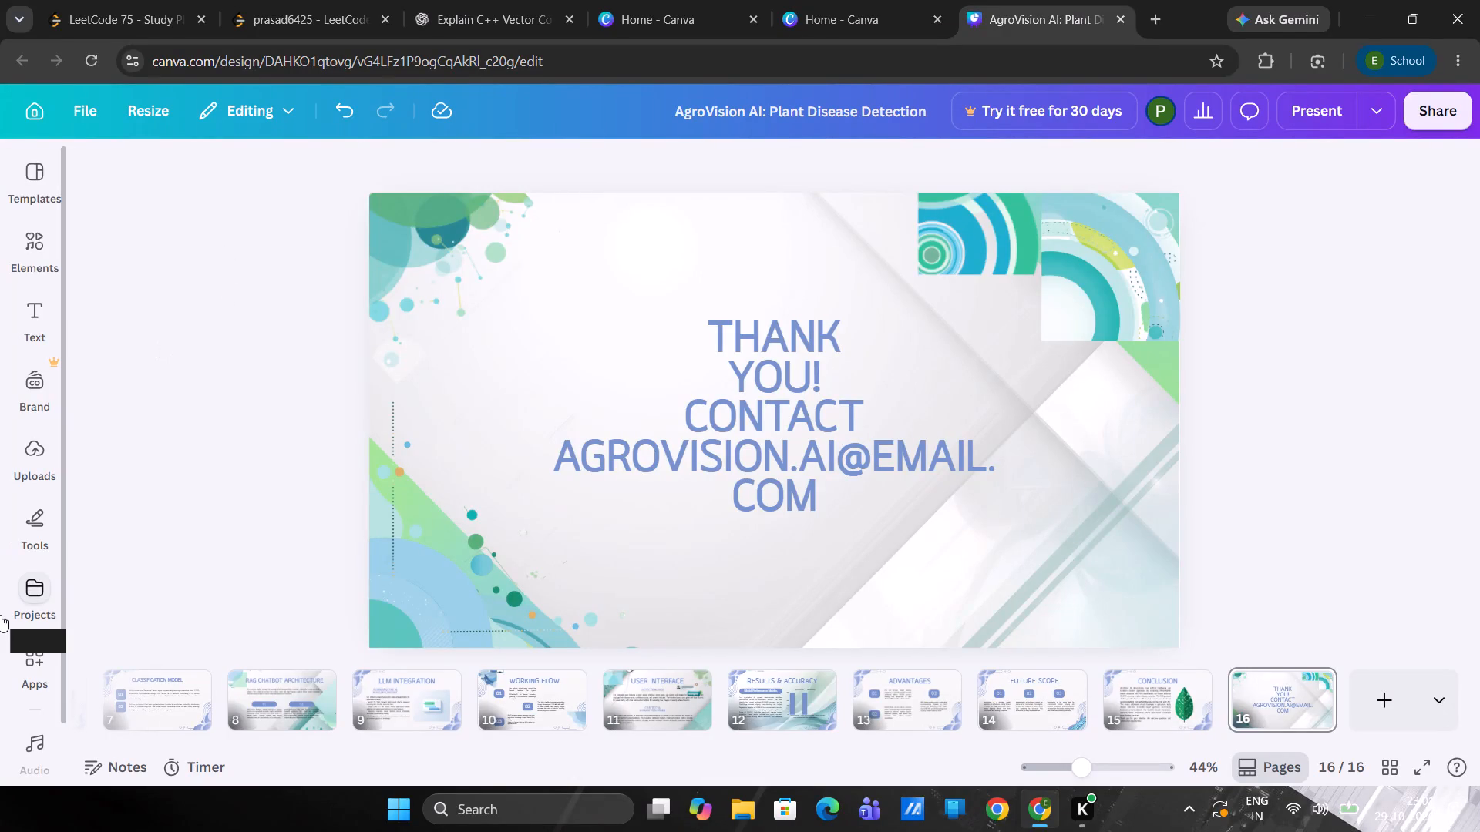
Shift the large ring graphic in the Thank You slide's upper-right corner slightly left, further over the neighbouring concentric-circle graphic.
{"action": "left_click", "coordinate": [1280, 334]}
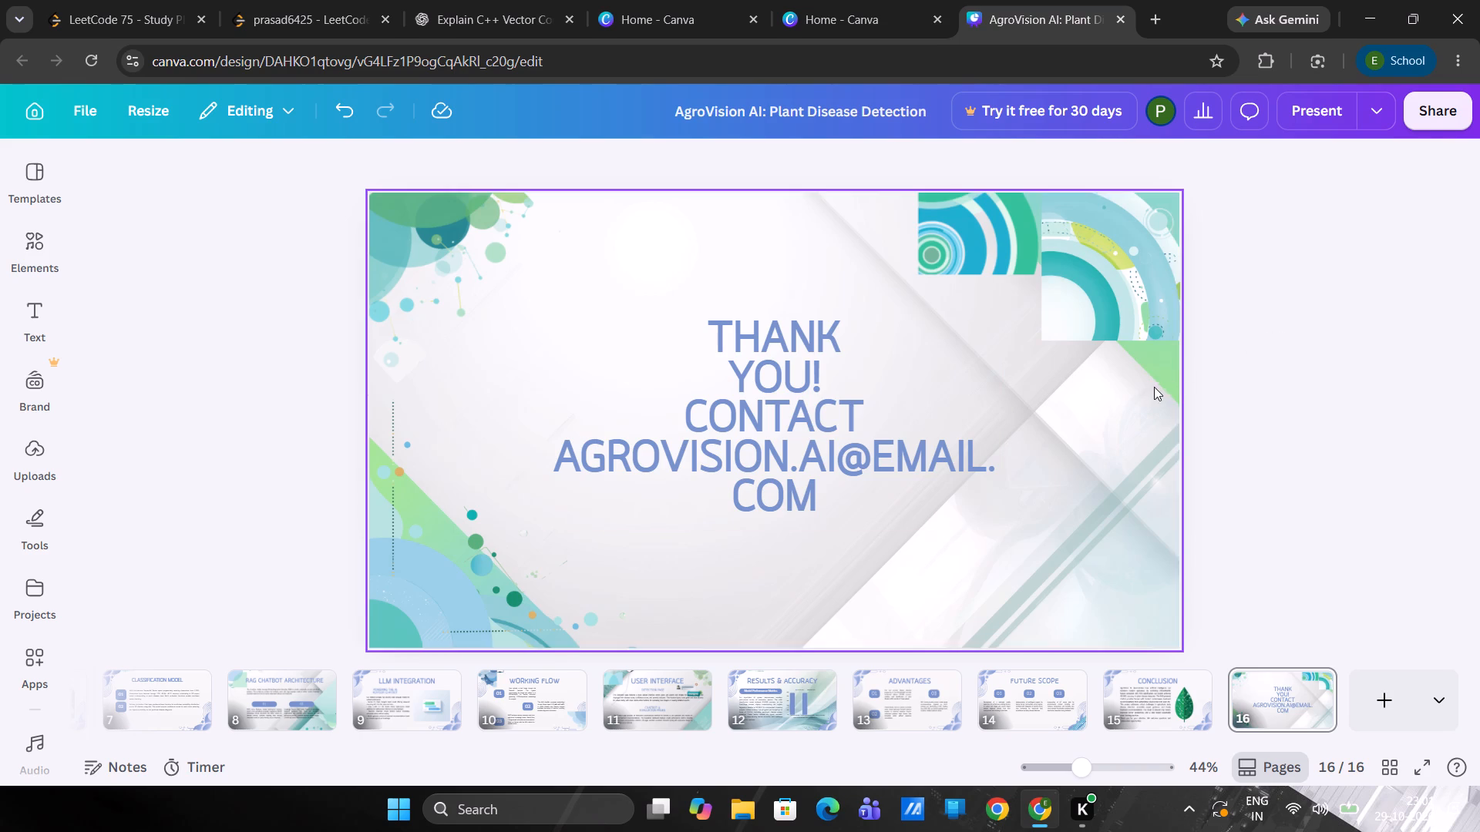
{"action": "left_click", "coordinate": [1478, 280]}
{"action": "left_click", "coordinate": [1151, 358]}
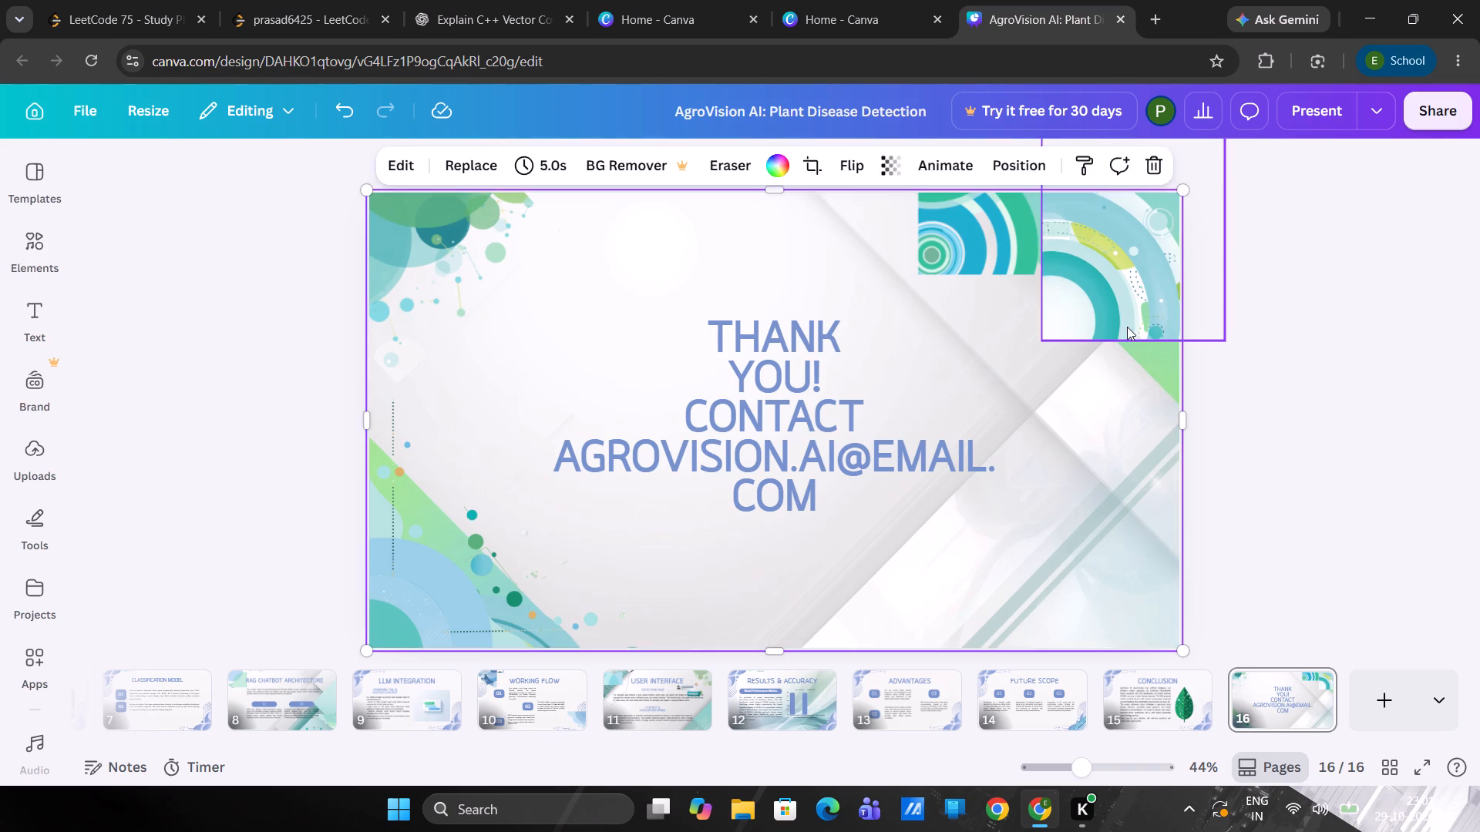
{"action": "left_click", "coordinate": [1105, 309]}
{"action": "left_click", "coordinate": [1479, 321]}
{"action": "left_click_drag", "start_coordinate": [1108, 308], "coordinate": [1291, 282]}
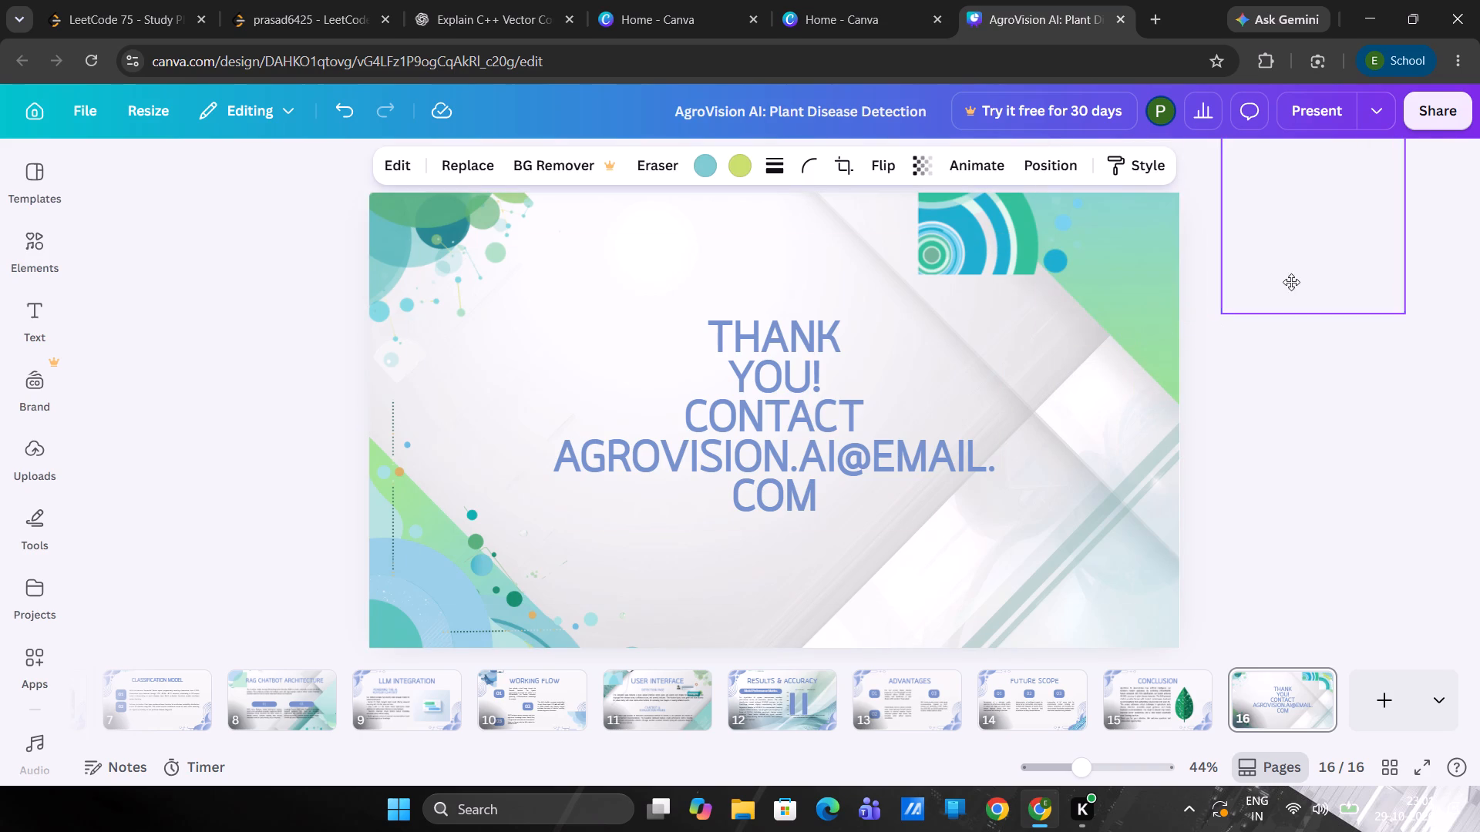
{"action": "left_click_drag", "start_coordinate": [1291, 282], "coordinate": [1104, 307]}
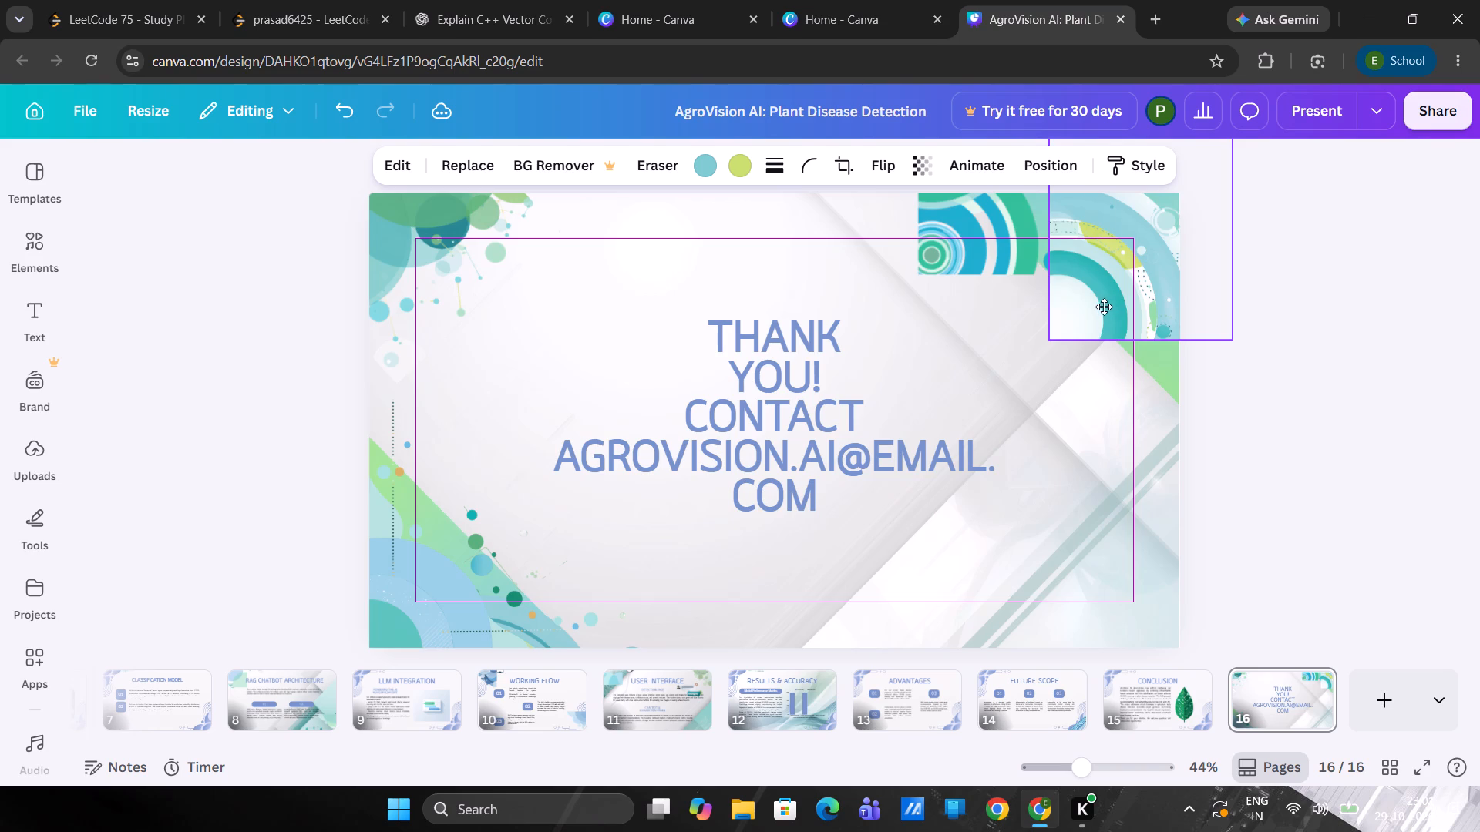
{"action": "left_click_drag", "start_coordinate": [1104, 307], "coordinate": [1099, 307]}
{"action": "left_click", "coordinate": [1326, 337]}
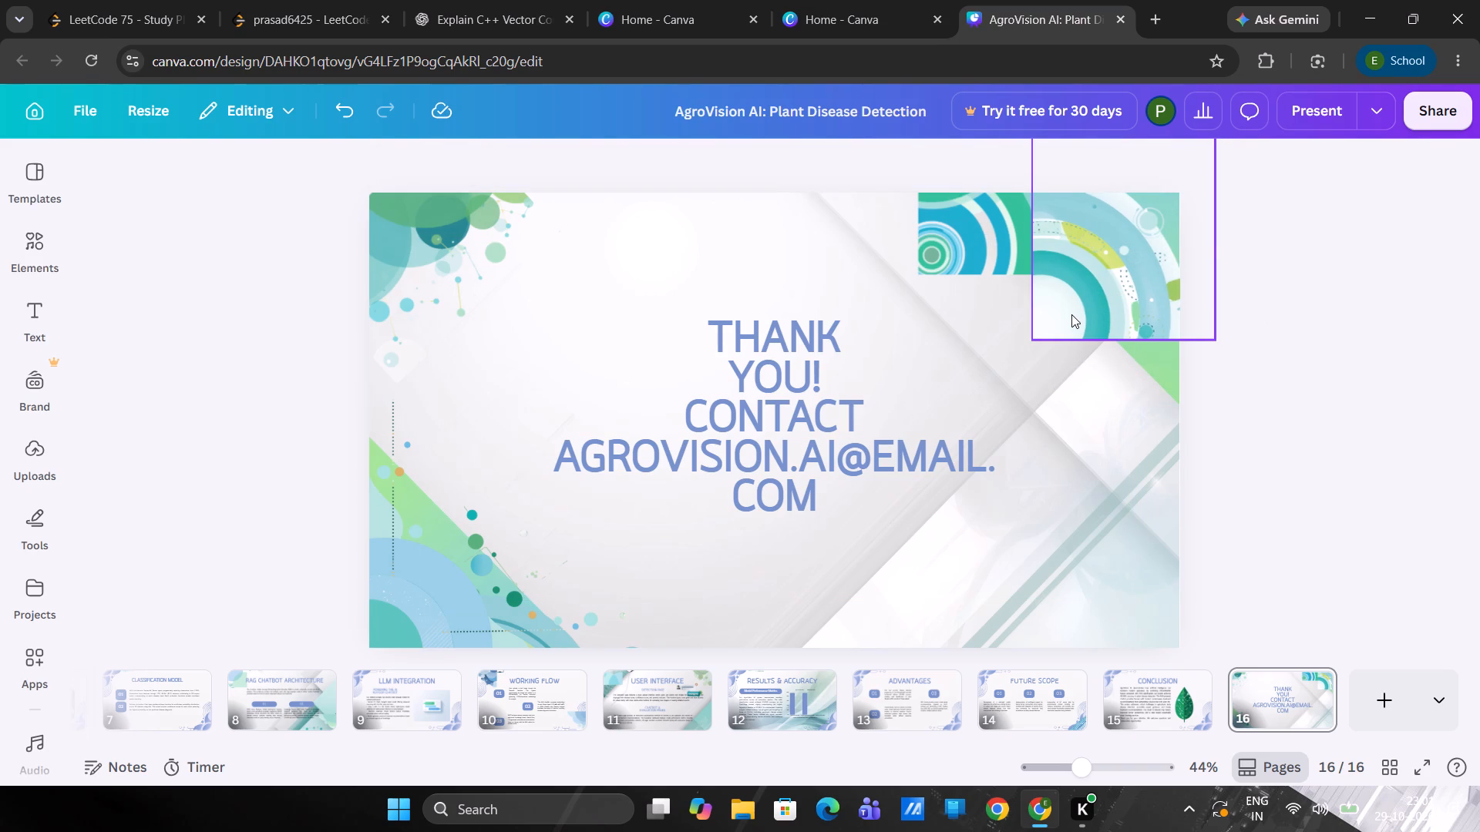
{"action": "left_click_drag", "start_coordinate": [1071, 314], "coordinate": [1071, 326]}
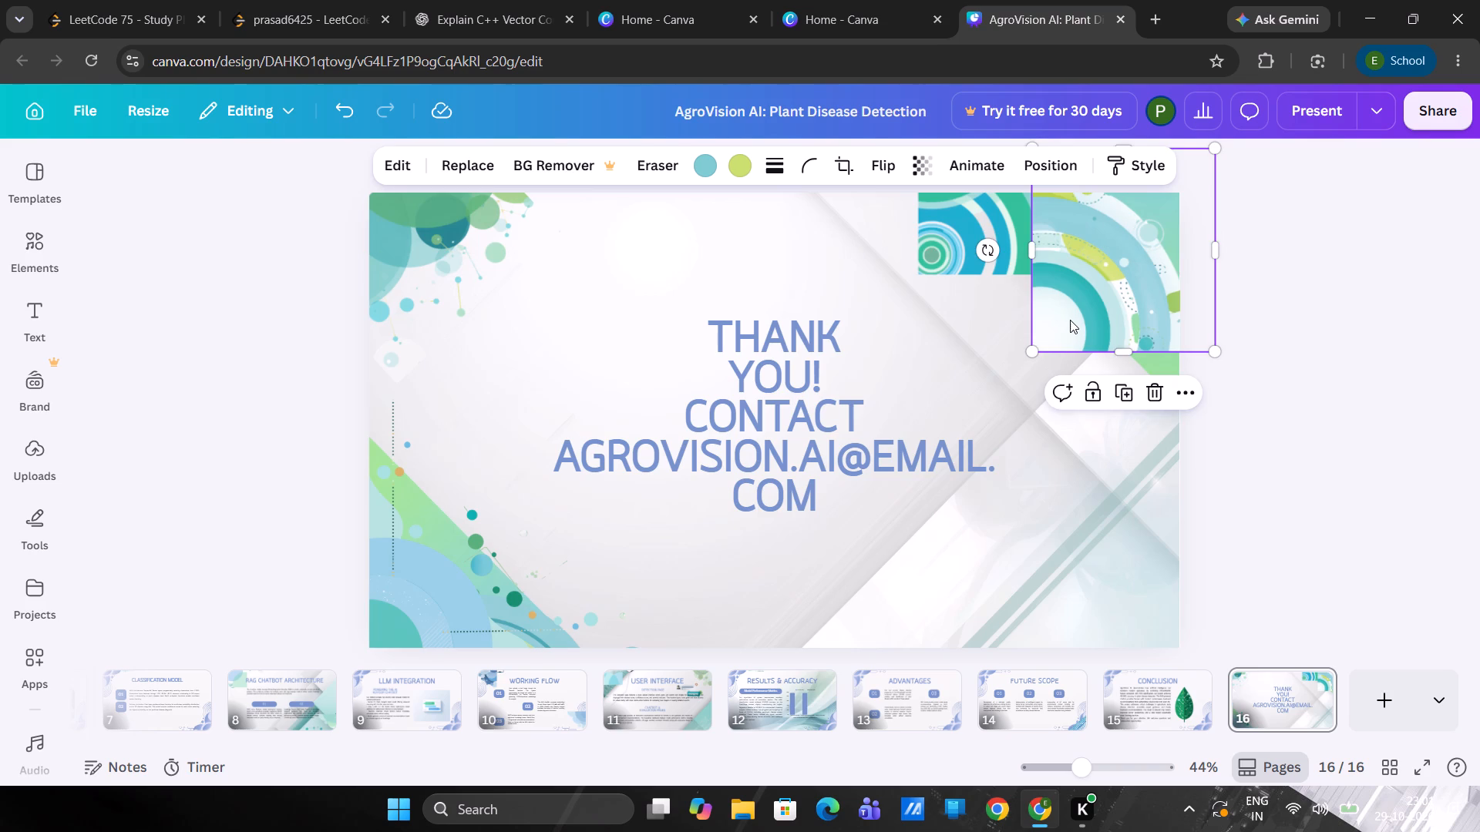
{"action": "left_click", "coordinate": [1311, 322]}
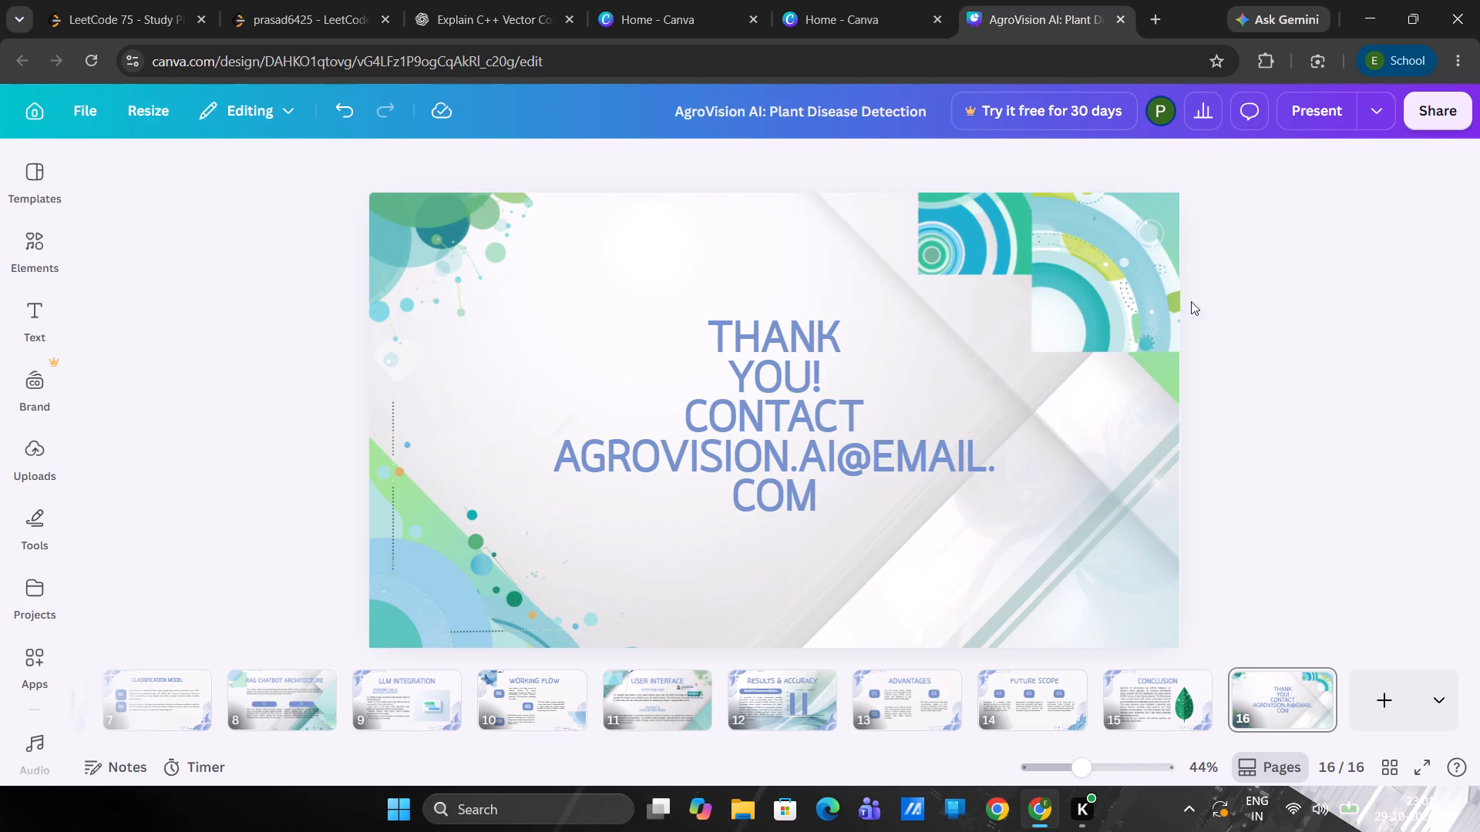
{"action": "left_click_drag", "start_coordinate": [1127, 309], "coordinate": [1126, 297]}
{"action": "left_click", "coordinate": [1297, 264]}
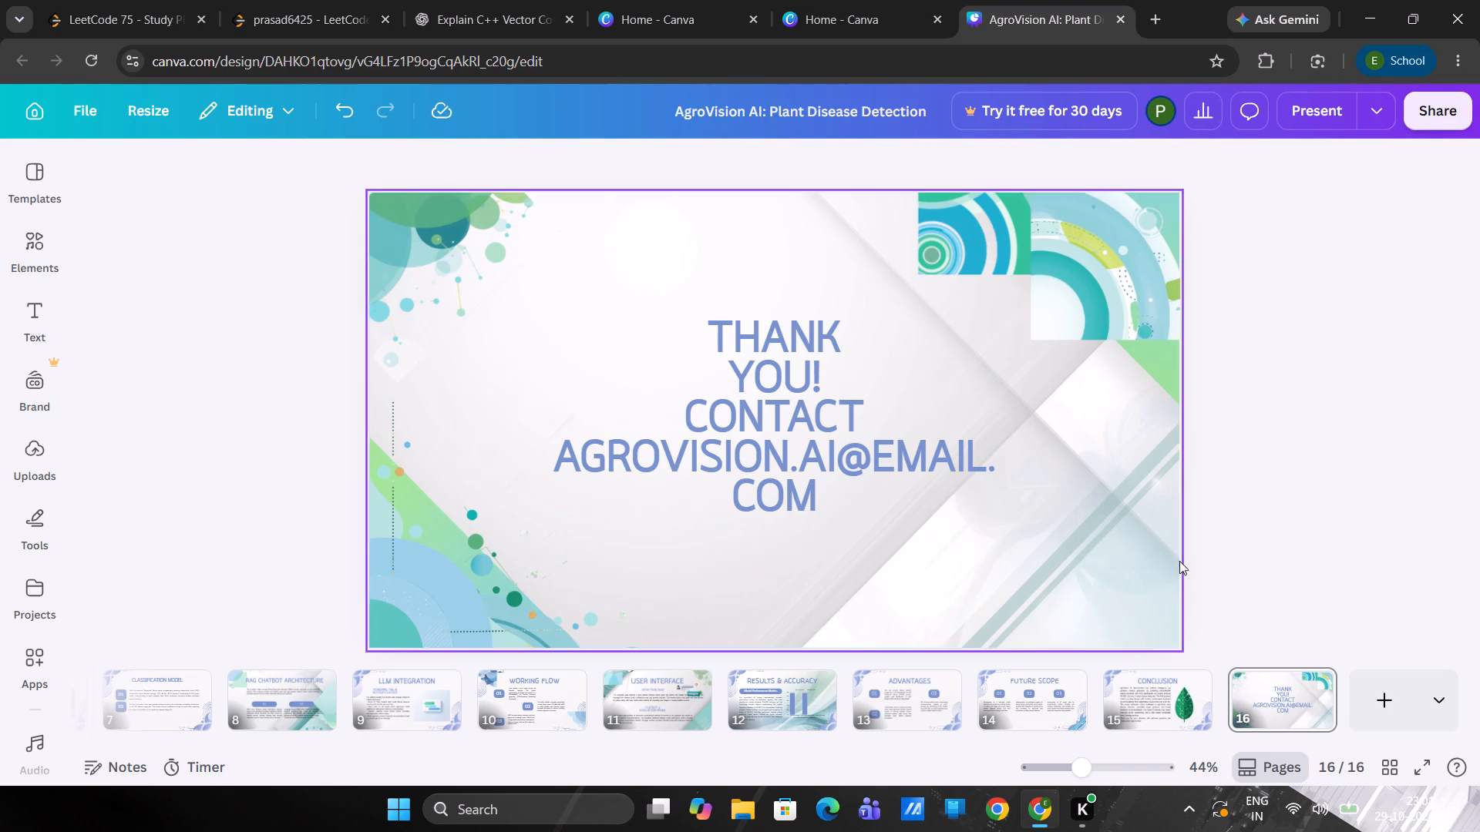
{"action": "left_click", "coordinate": [1171, 697]}
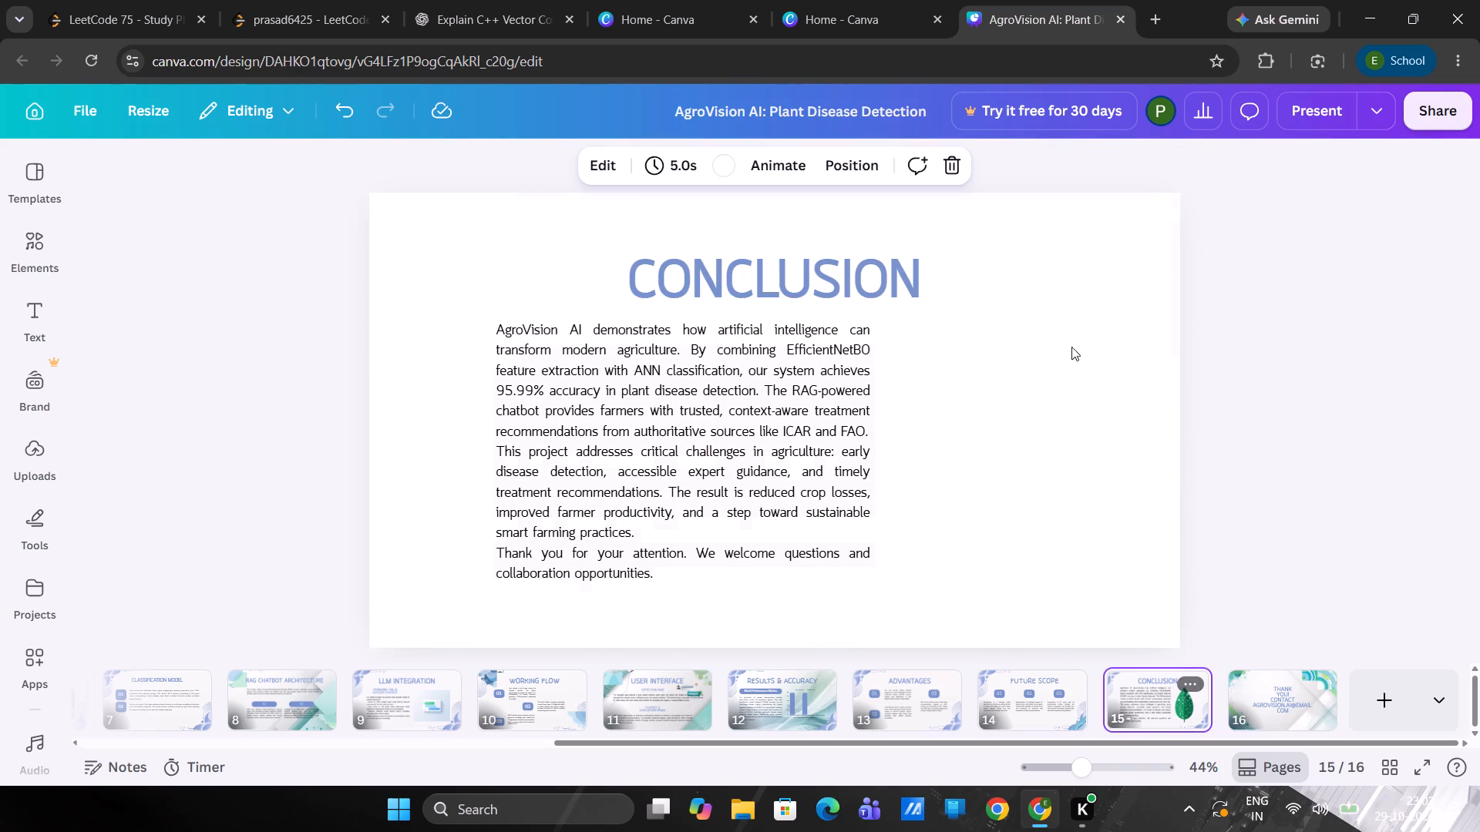
{"action": "left_click_drag", "start_coordinate": [1322, 327], "coordinate": [1313, 325]}
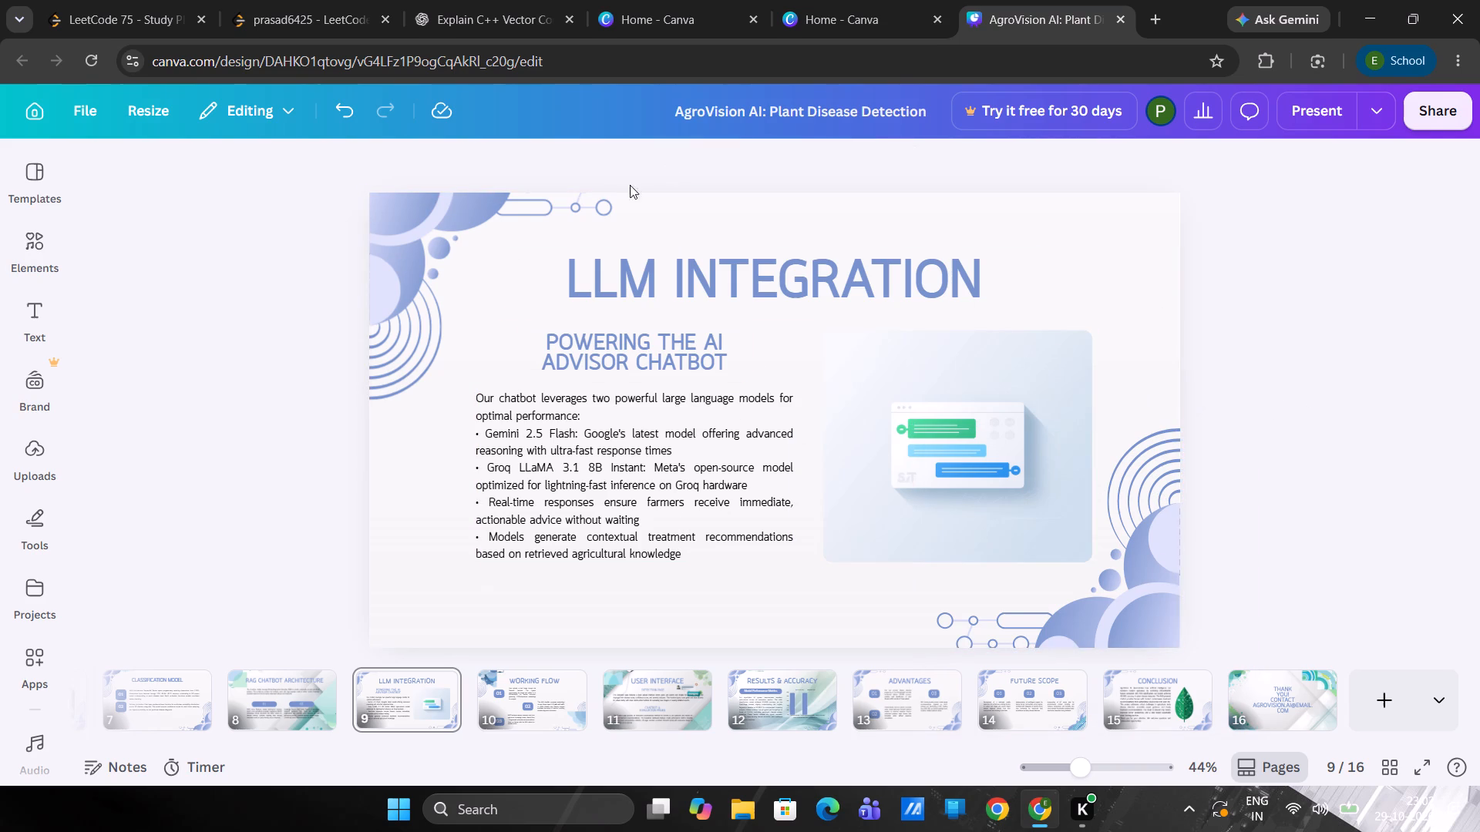
Lower the blue circle-and-line graphic in the LLM Integration slide's upper-left corner slightly, still covering the slide's top edge.
{"action": "left_click", "coordinate": [468, 228]}
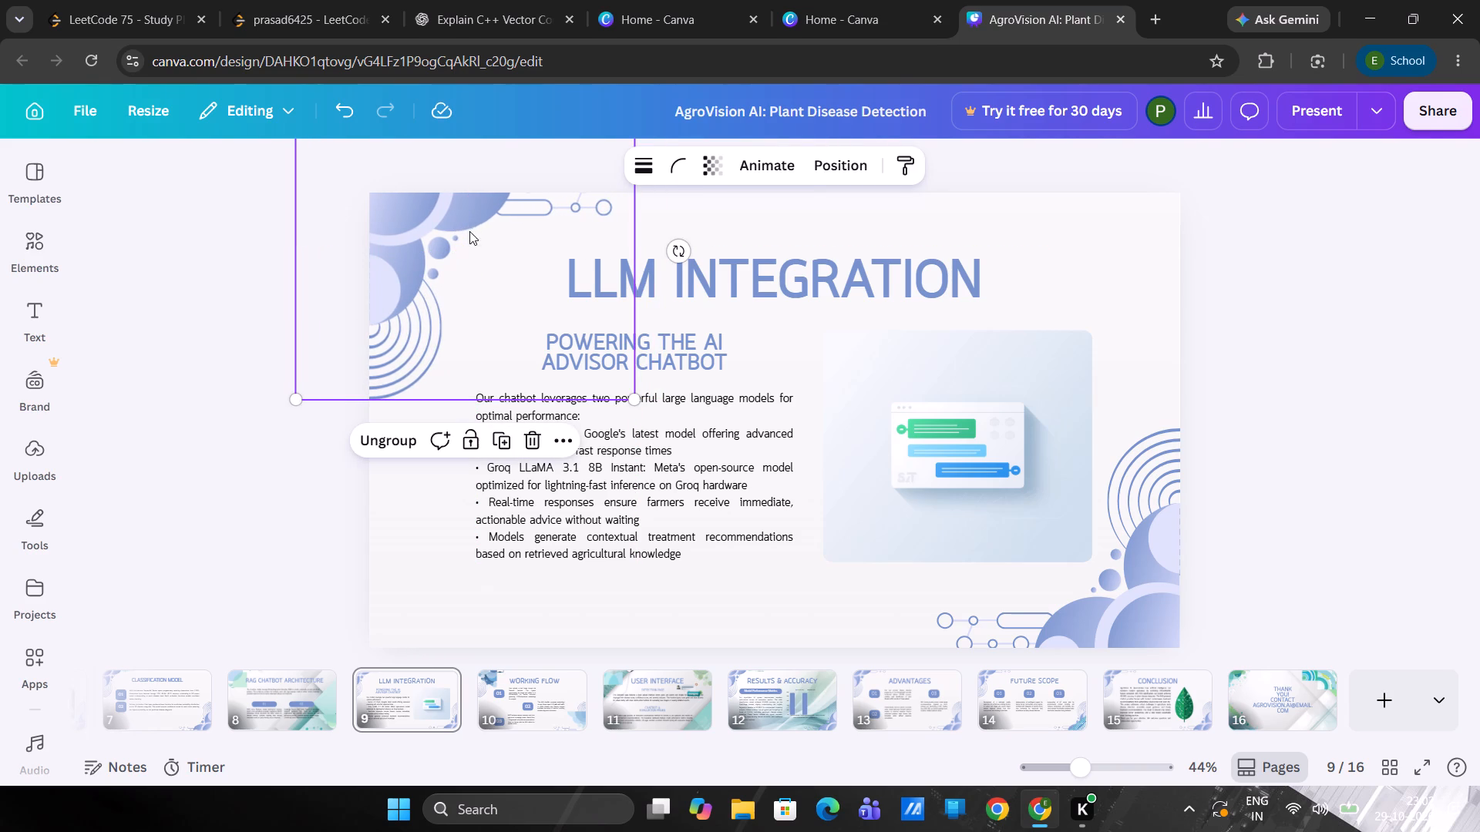
{"action": "left_click_drag", "start_coordinate": [493, 219], "coordinate": [491, 236]}
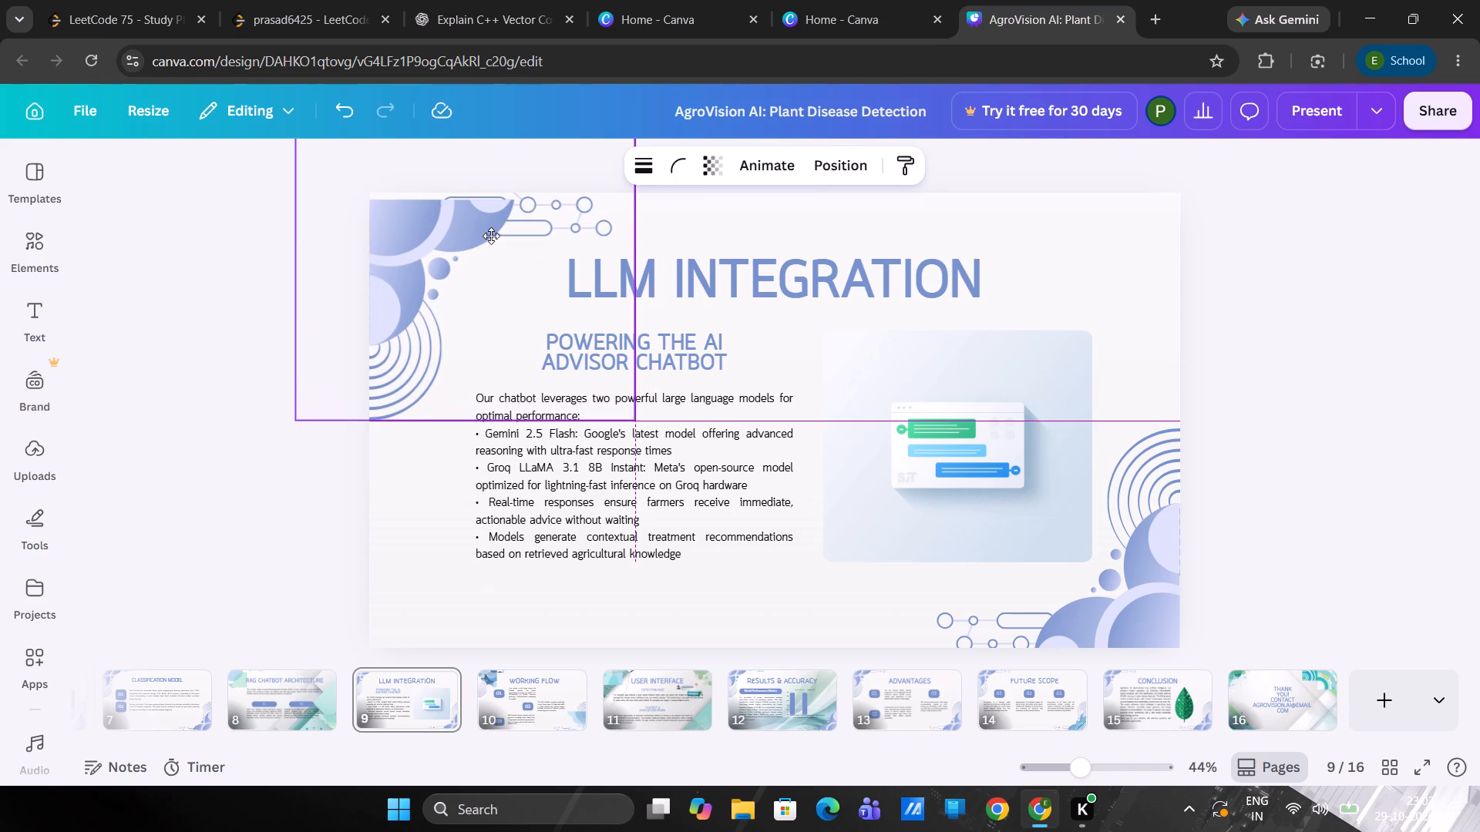
{"action": "left_click_drag", "start_coordinate": [491, 236], "coordinate": [493, 233]}
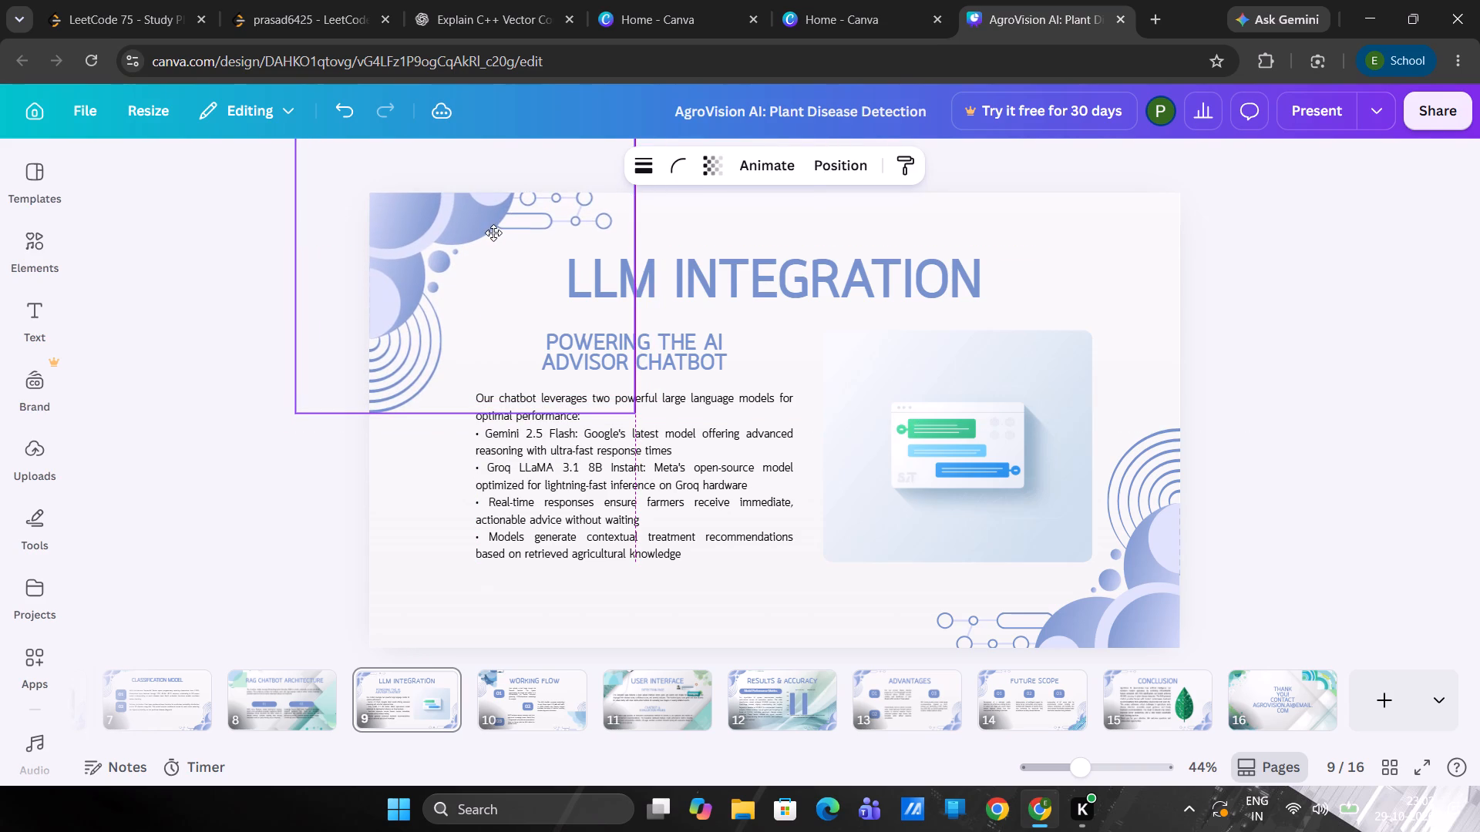
{"action": "left_click_drag", "start_coordinate": [493, 233], "coordinate": [492, 233]}
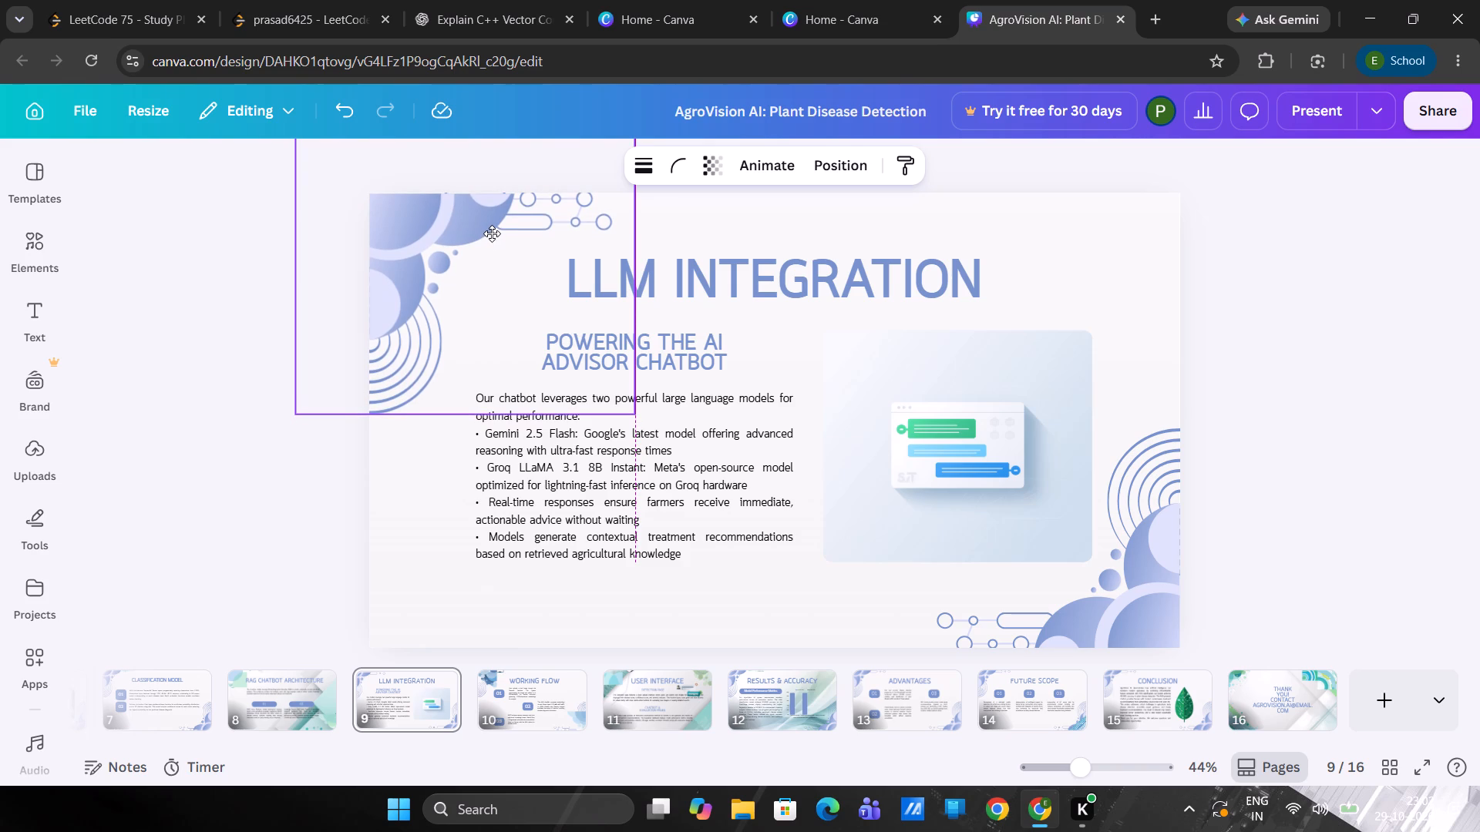
{"action": "left_click_drag", "start_coordinate": [492, 233], "coordinate": [492, 232]}
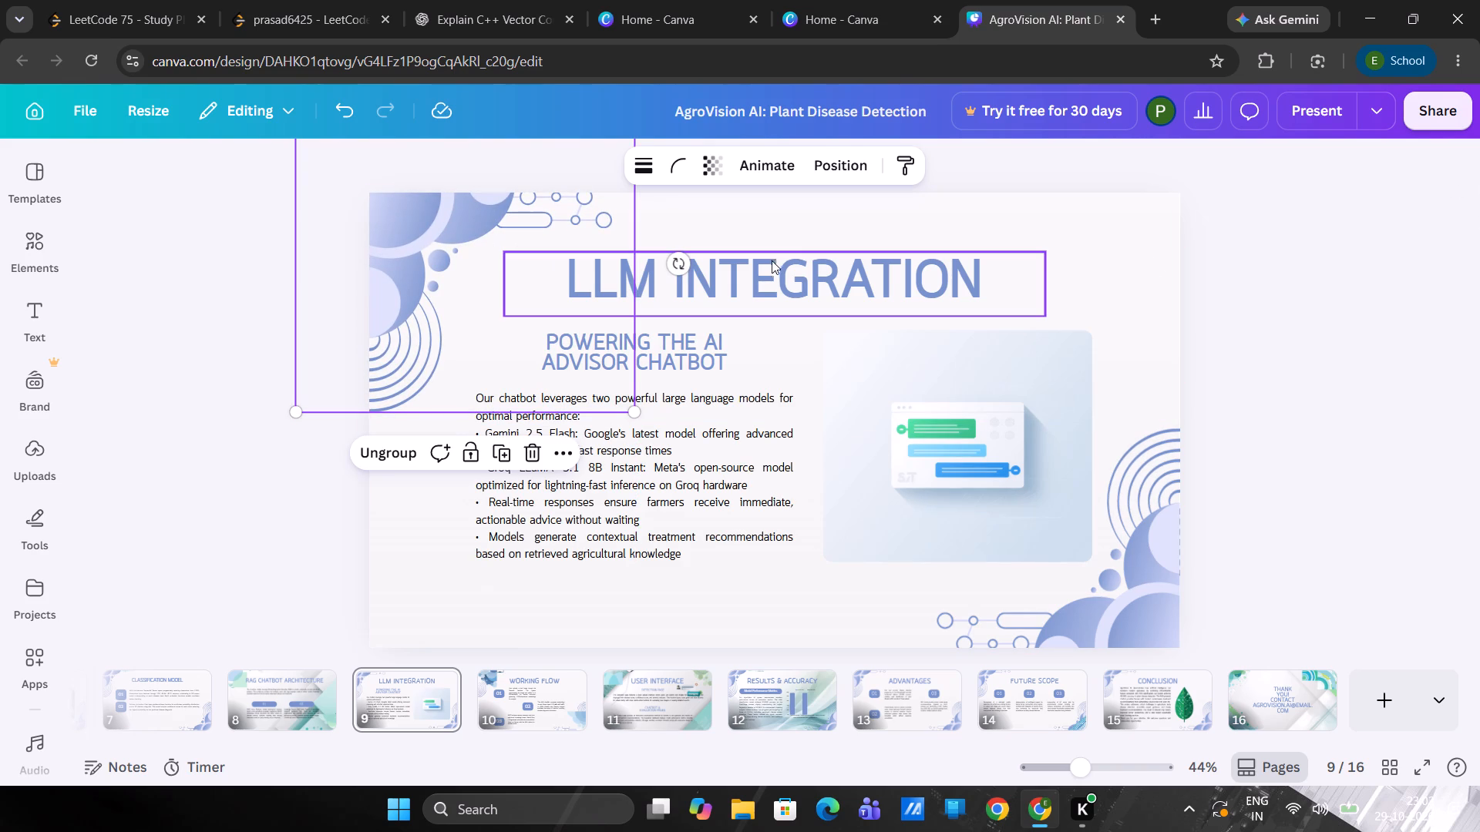
{"action": "left_click", "coordinate": [1344, 257]}
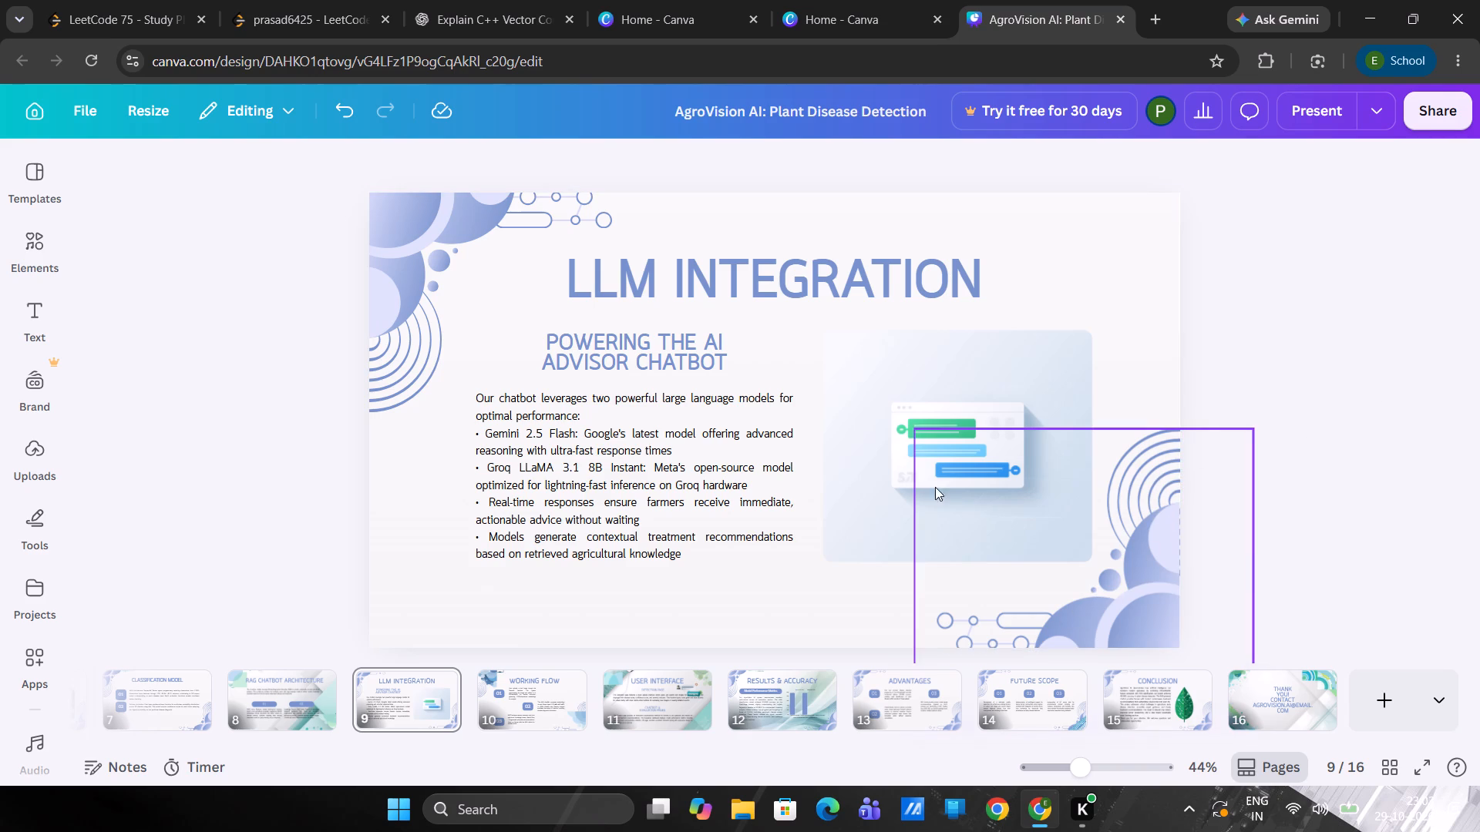
Review the layout of the Working Flow and Classification Model slides and look through the slide thumbnails from first to last.
{"action": "scroll", "coordinate": [779, 506], "scroll_direction": "down", "scroll_amount": 1}
{"action": "scroll", "coordinate": [779, 506], "scroll_direction": "up", "scroll_amount": 3}
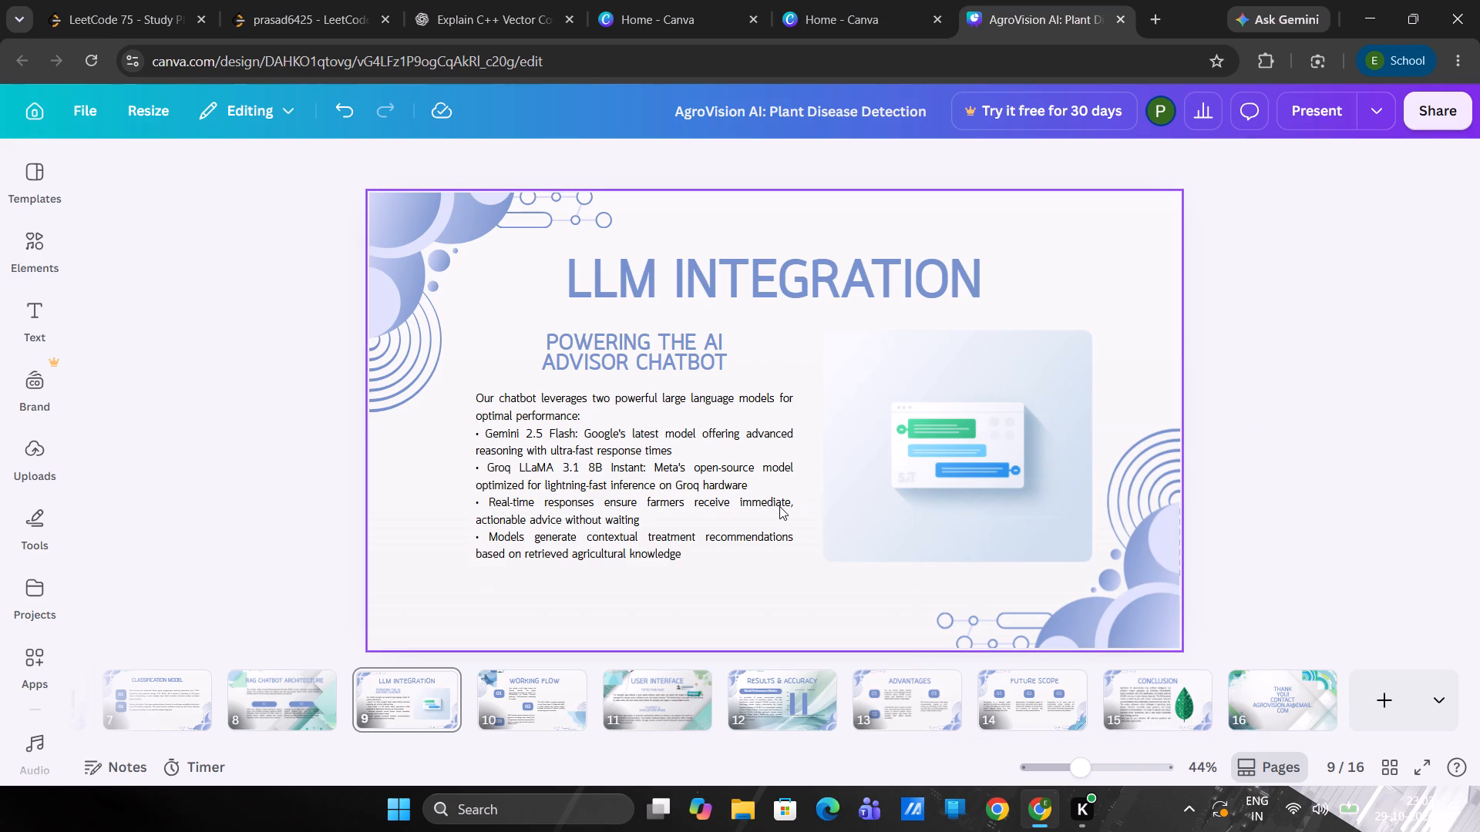
{"action": "left_click", "coordinate": [563, 709]}
{"action": "scroll", "coordinate": [563, 708], "scroll_direction": "down", "scroll_amount": 2}
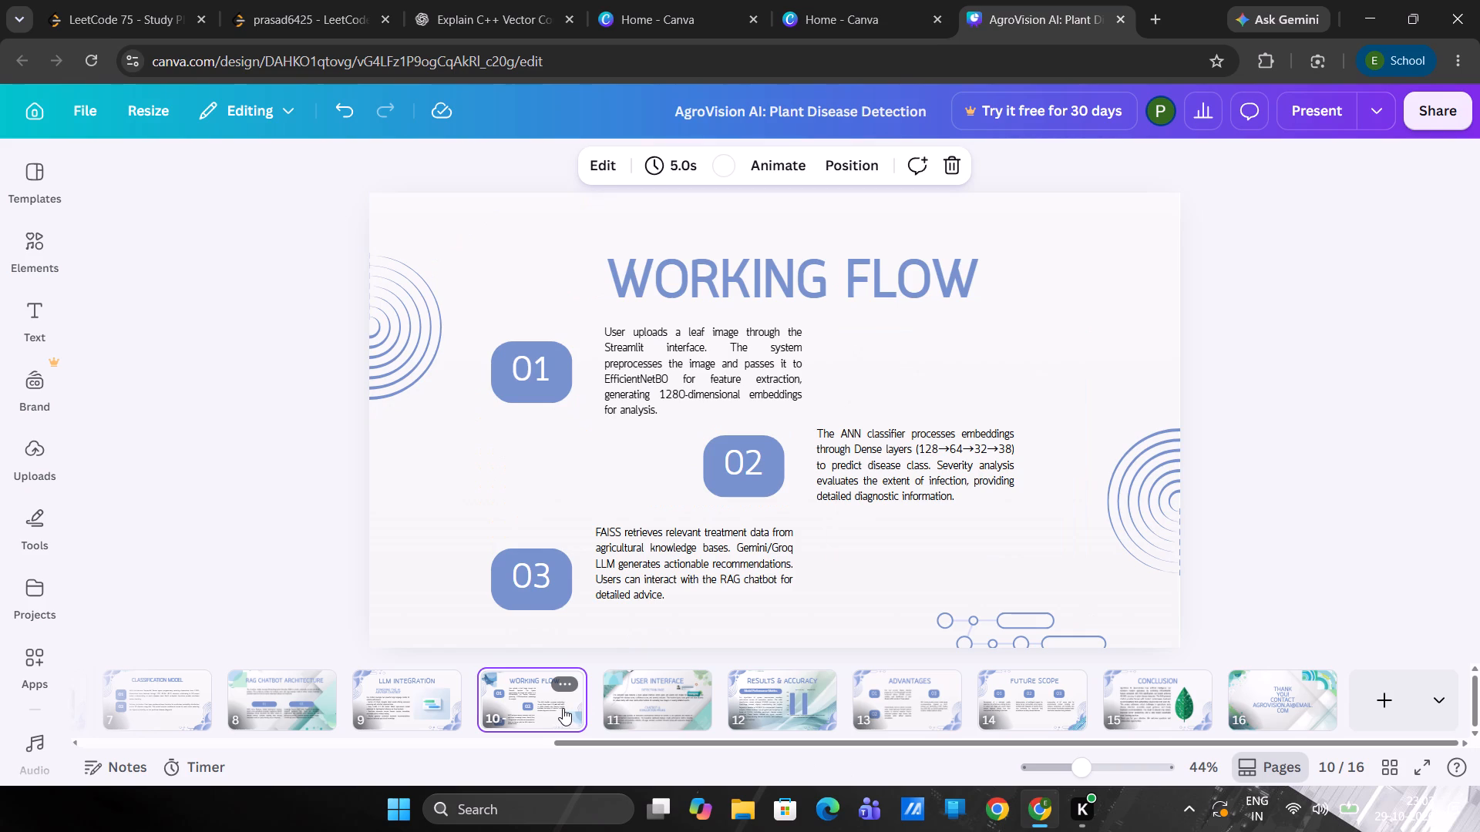
{"action": "scroll", "coordinate": [563, 708], "scroll_direction": "down", "scroll_amount": 1}
{"action": "scroll", "coordinate": [621, 710], "scroll_direction": "up", "scroll_amount": 6}
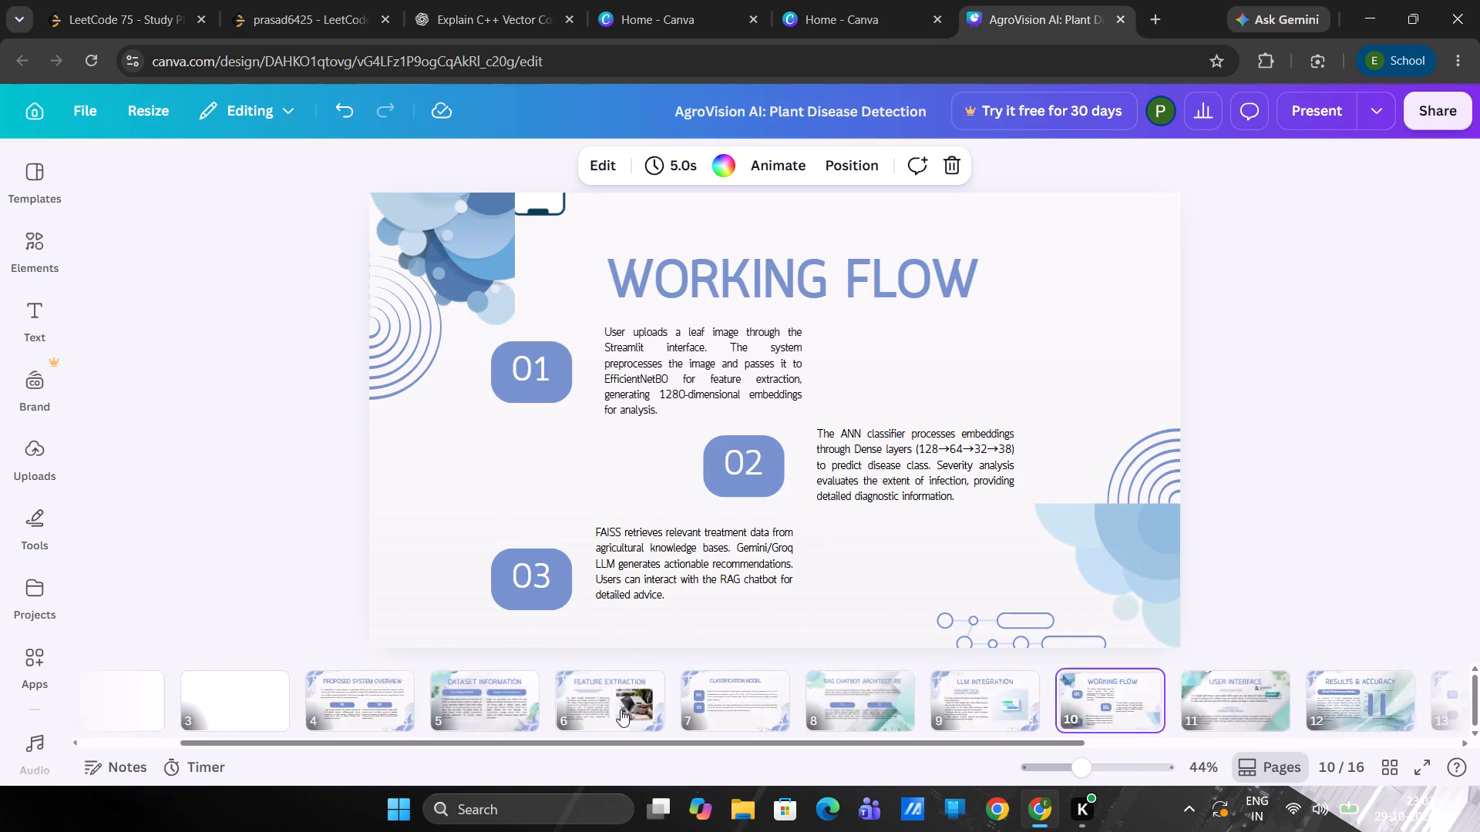
{"action": "scroll", "coordinate": [621, 710], "scroll_direction": "up", "scroll_amount": 8}
{"action": "scroll", "coordinate": [621, 710], "scroll_direction": "down", "scroll_amount": 7}
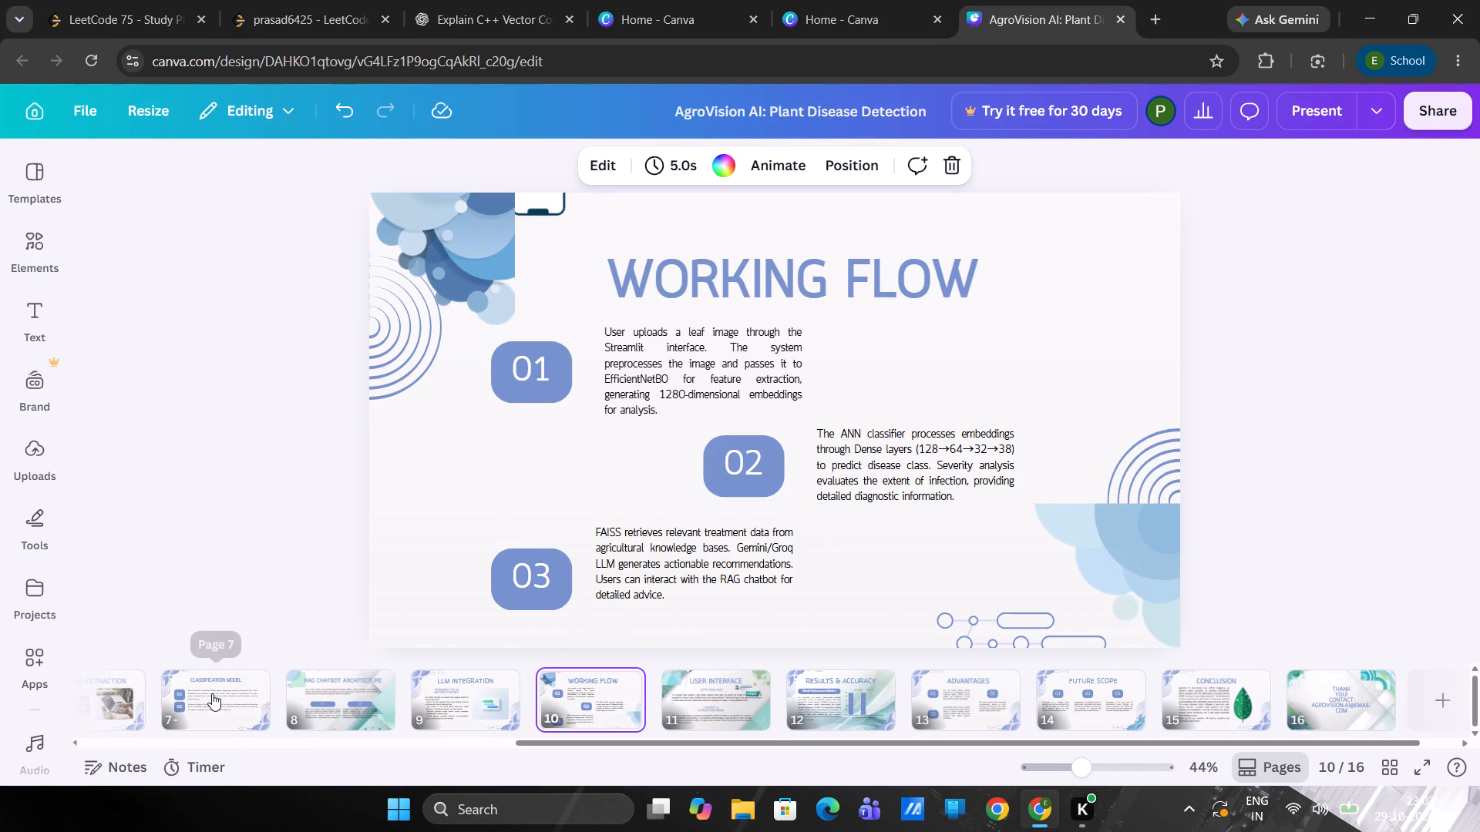
{"action": "left_click", "coordinate": [212, 693]}
{"action": "scroll", "coordinate": [218, 693], "scroll_direction": "down", "scroll_amount": 5}
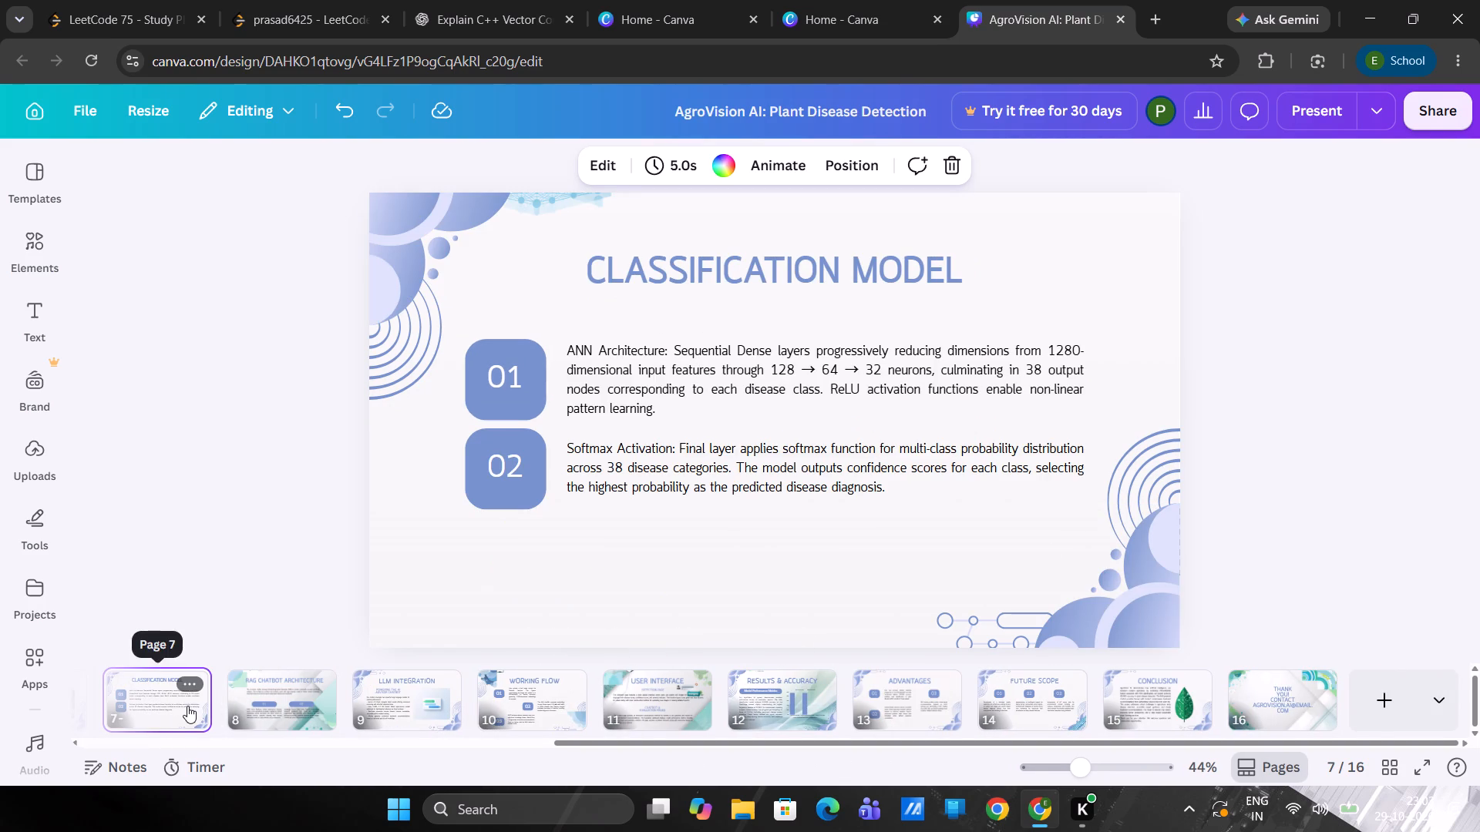
{"action": "scroll", "coordinate": [264, 702], "scroll_direction": "up", "scroll_amount": 3}
{"action": "scroll", "coordinate": [260, 702], "scroll_direction": "down", "scroll_amount": 7}
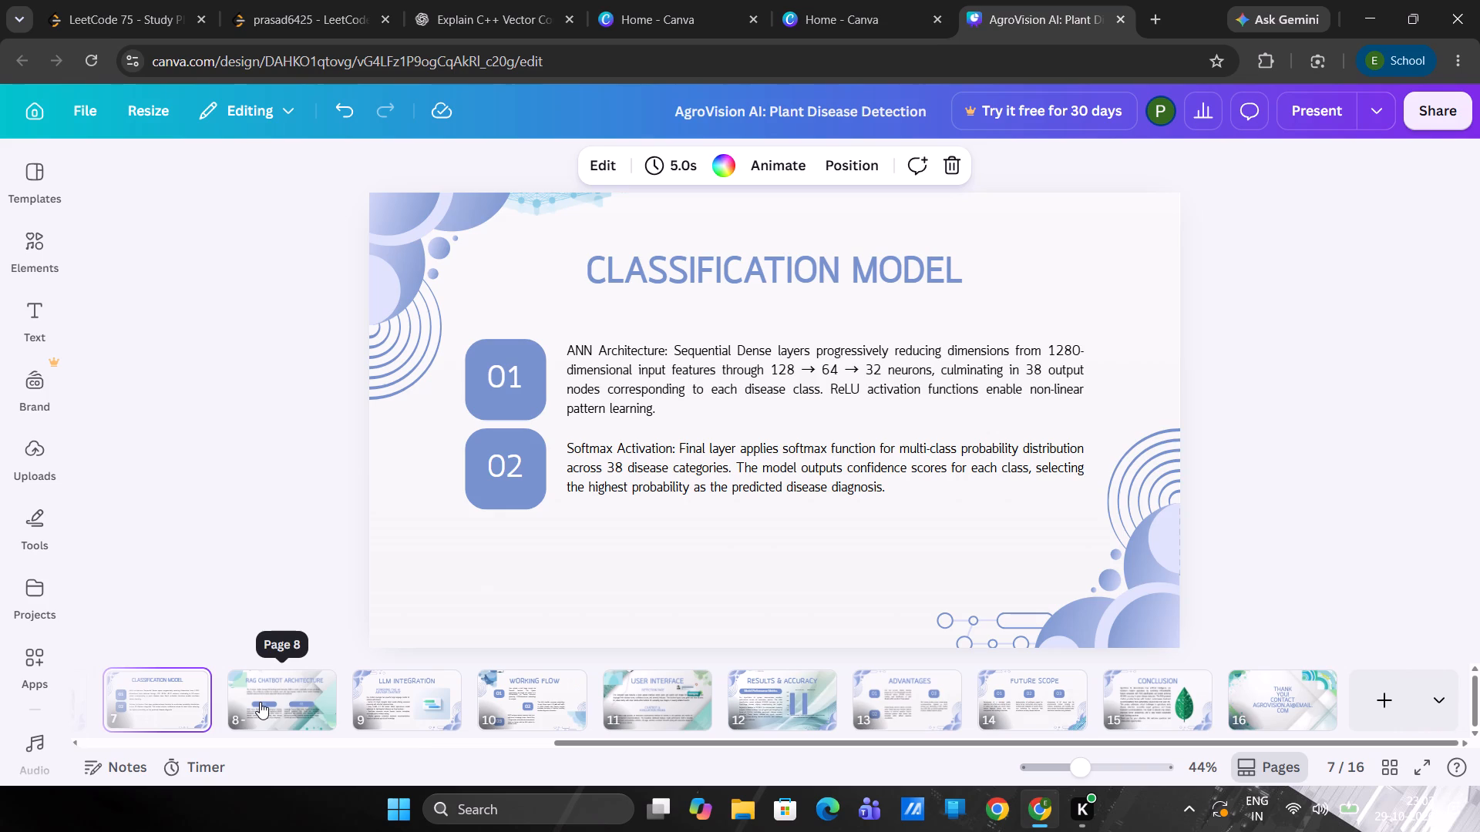
{"action": "left_click", "coordinate": [260, 702]}
{"action": "left_click", "coordinate": [140, 704]}
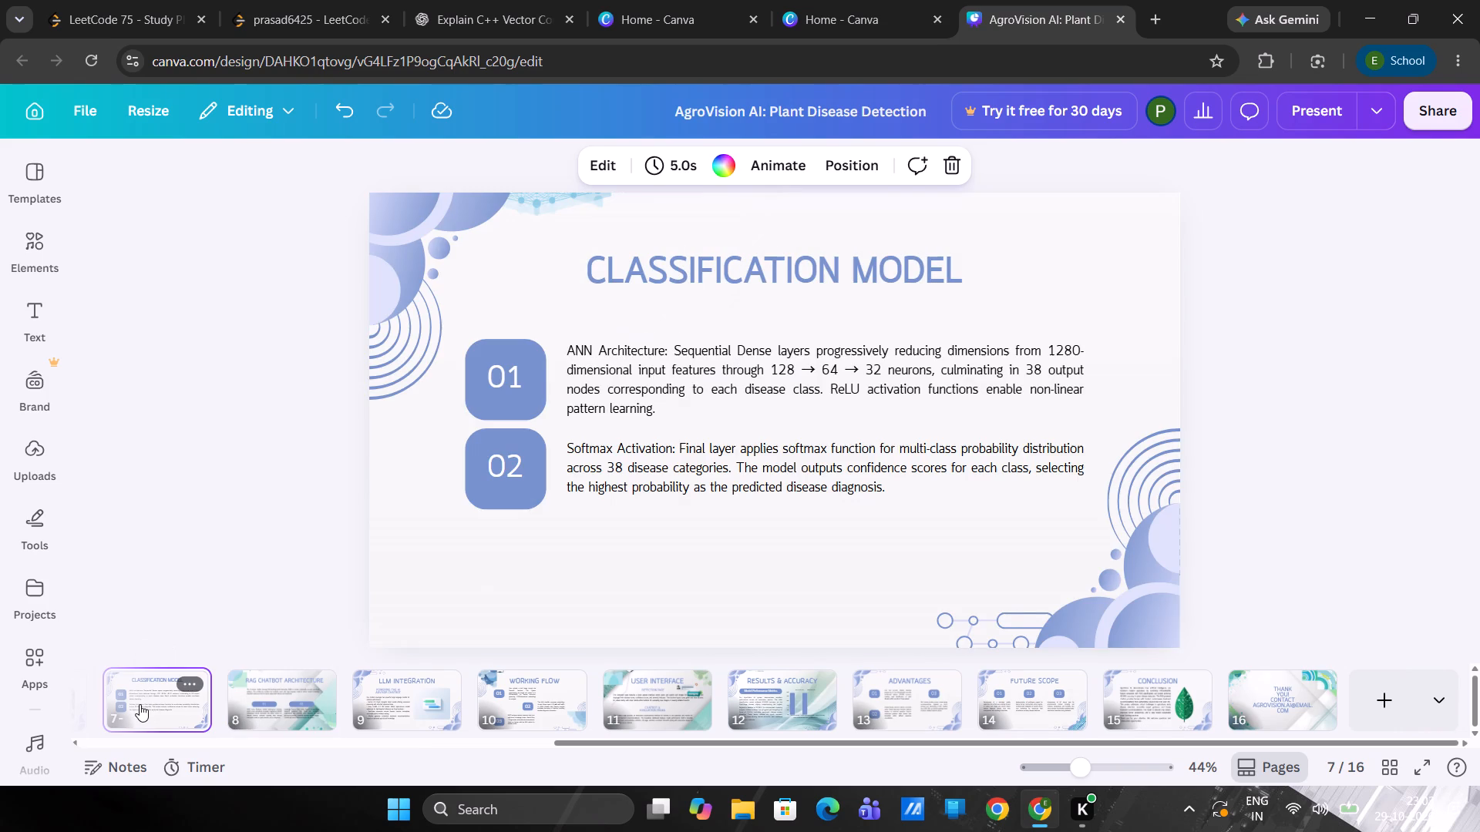
{"action": "left_click", "coordinate": [140, 704]}
{"action": "scroll", "coordinate": [139, 704], "scroll_direction": "down", "scroll_amount": 3}
{"action": "scroll", "coordinate": [139, 706], "scroll_direction": "up", "scroll_amount": 16}
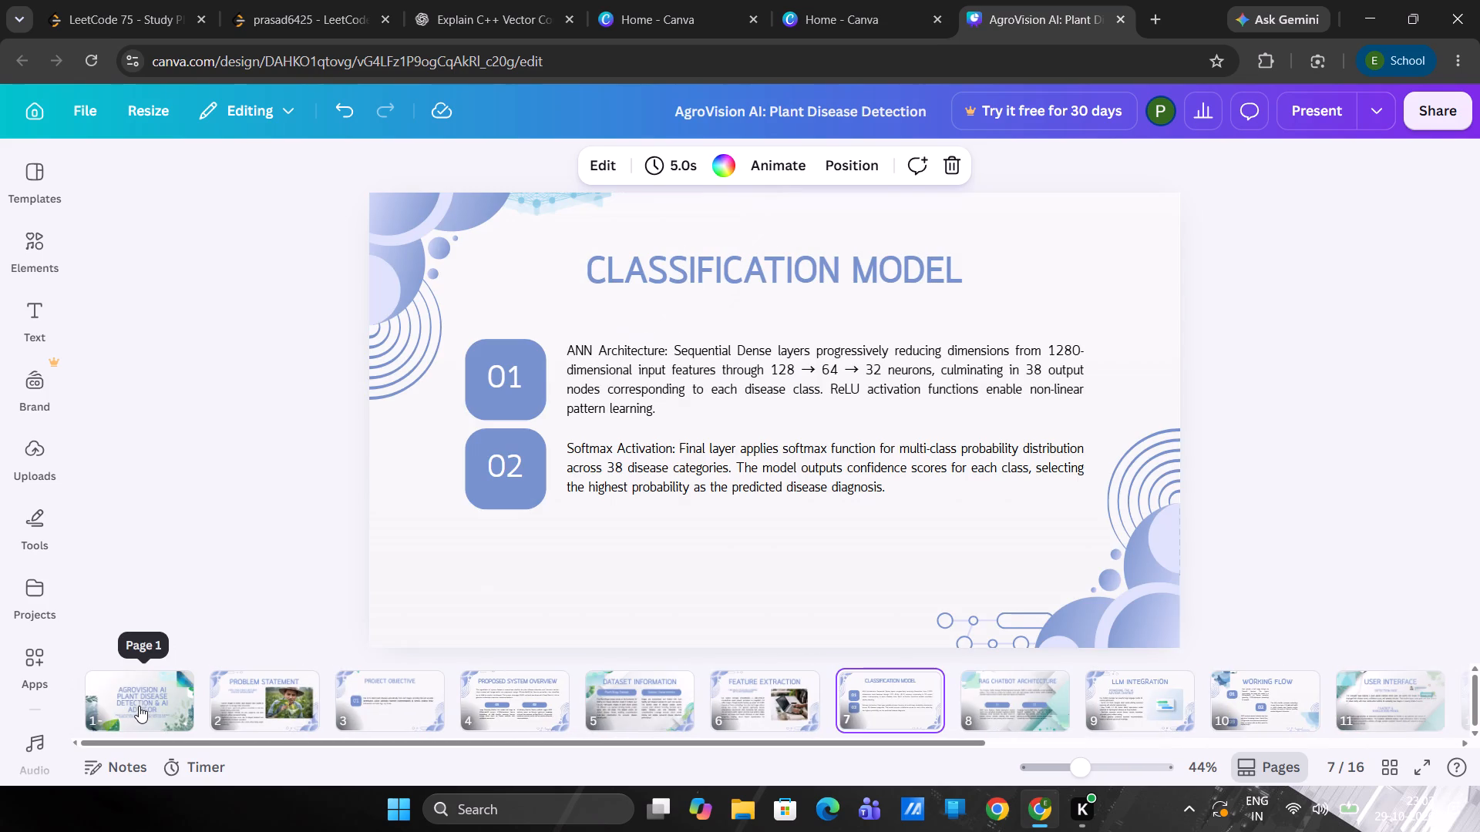
Review the opening slides from the title through Problem Statement and Project Objective to Proposed System Overview.
{"action": "scroll", "coordinate": [146, 702], "scroll_direction": "up", "scroll_amount": 5}
{"action": "left_click", "coordinate": [146, 702]}
{"action": "left_click", "coordinate": [284, 700]}
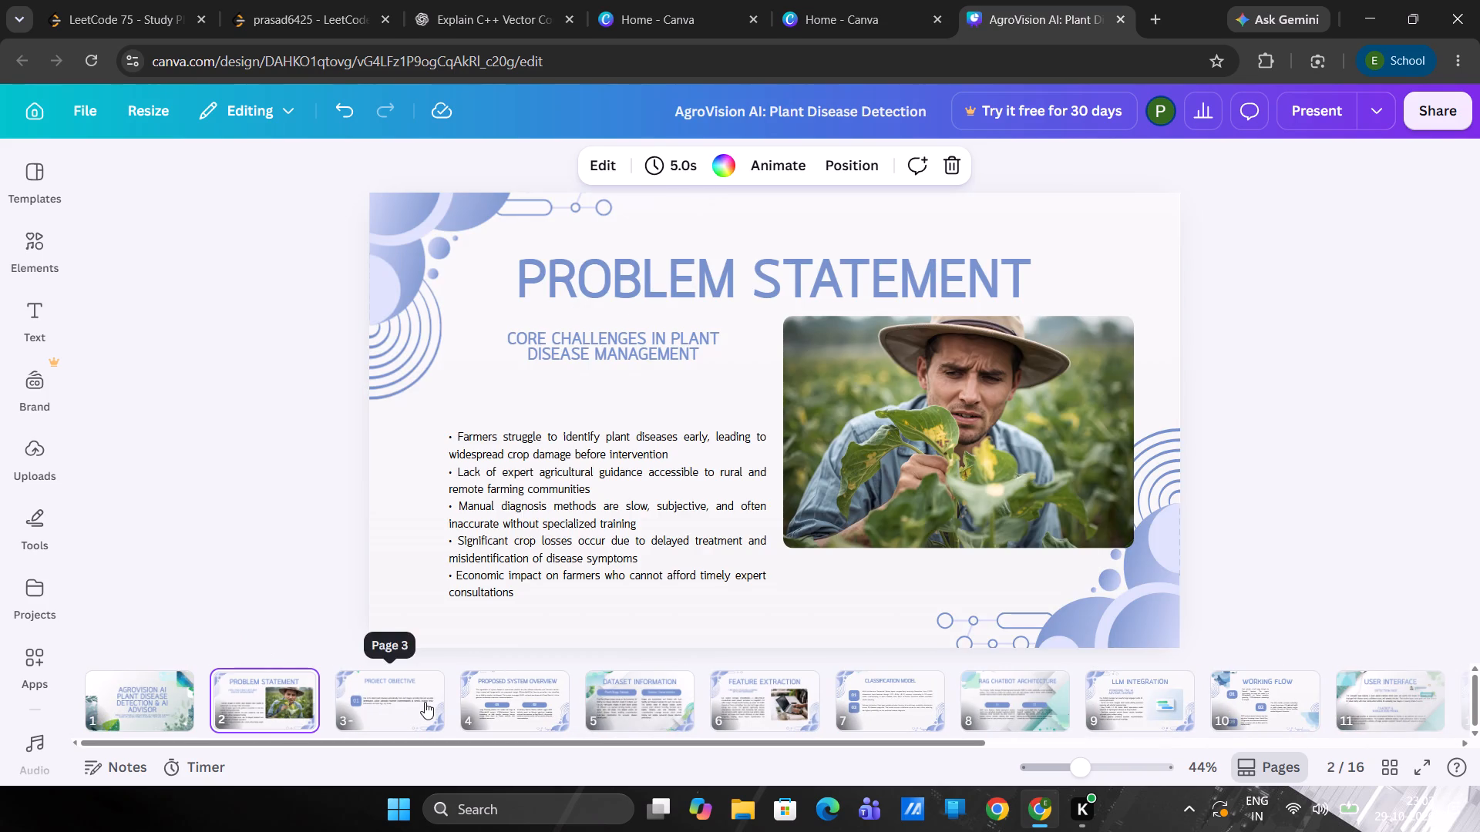
{"action": "left_click", "coordinate": [425, 702]}
{"action": "left_click", "coordinate": [271, 717]}
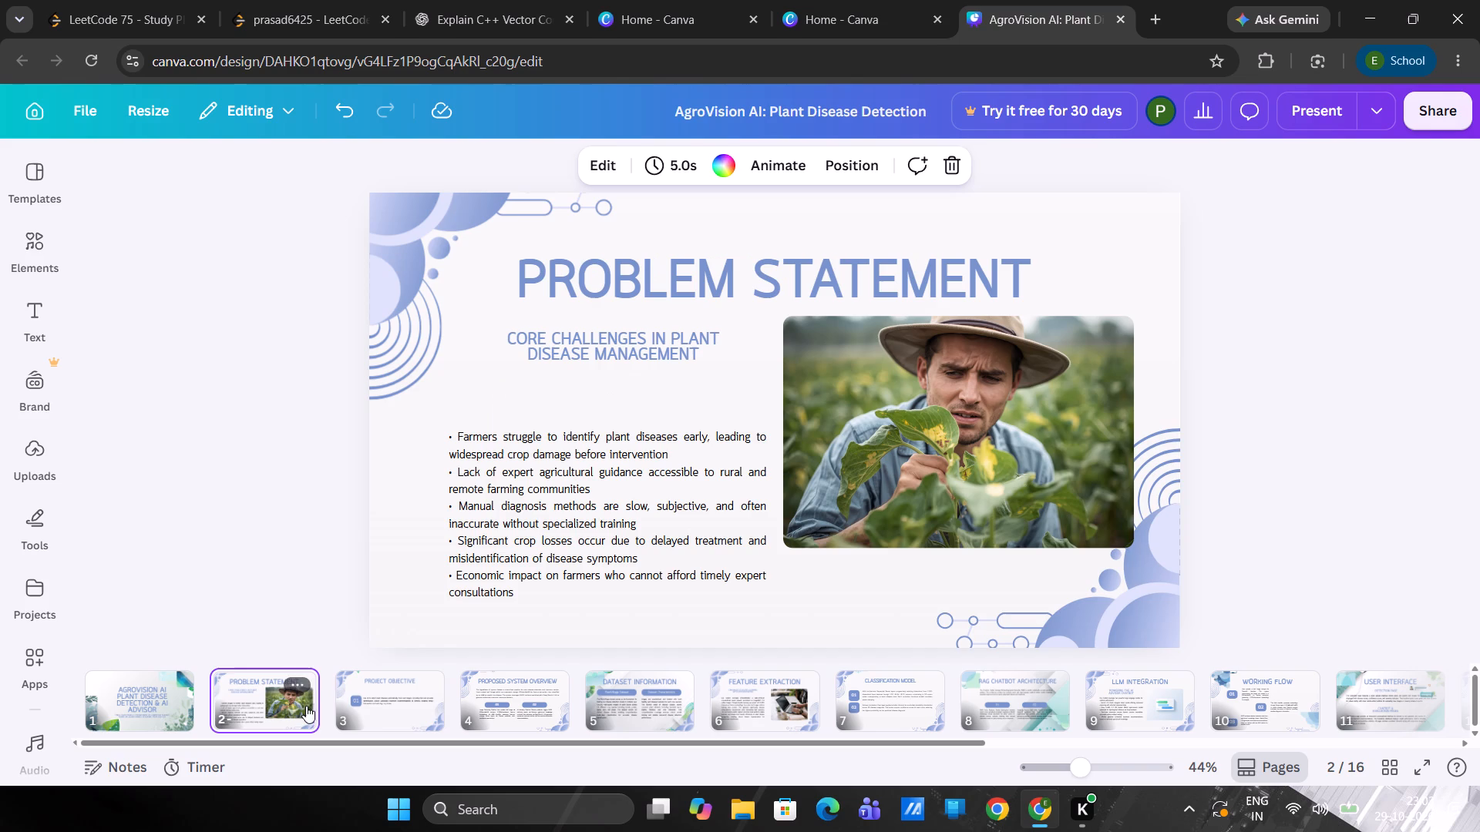
{"action": "left_click", "coordinate": [422, 706]}
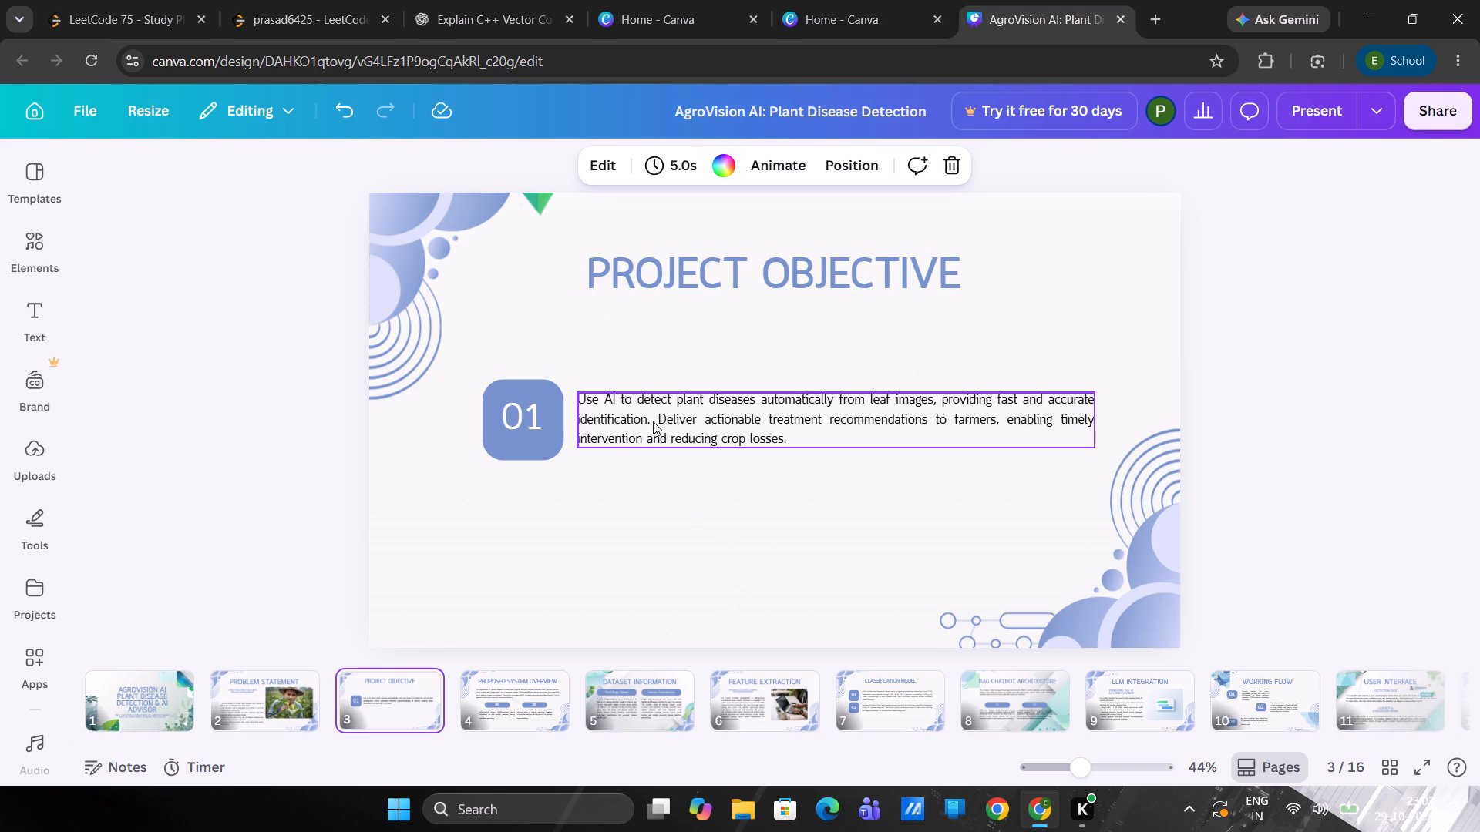
{"action": "left_click", "coordinate": [504, 698]}
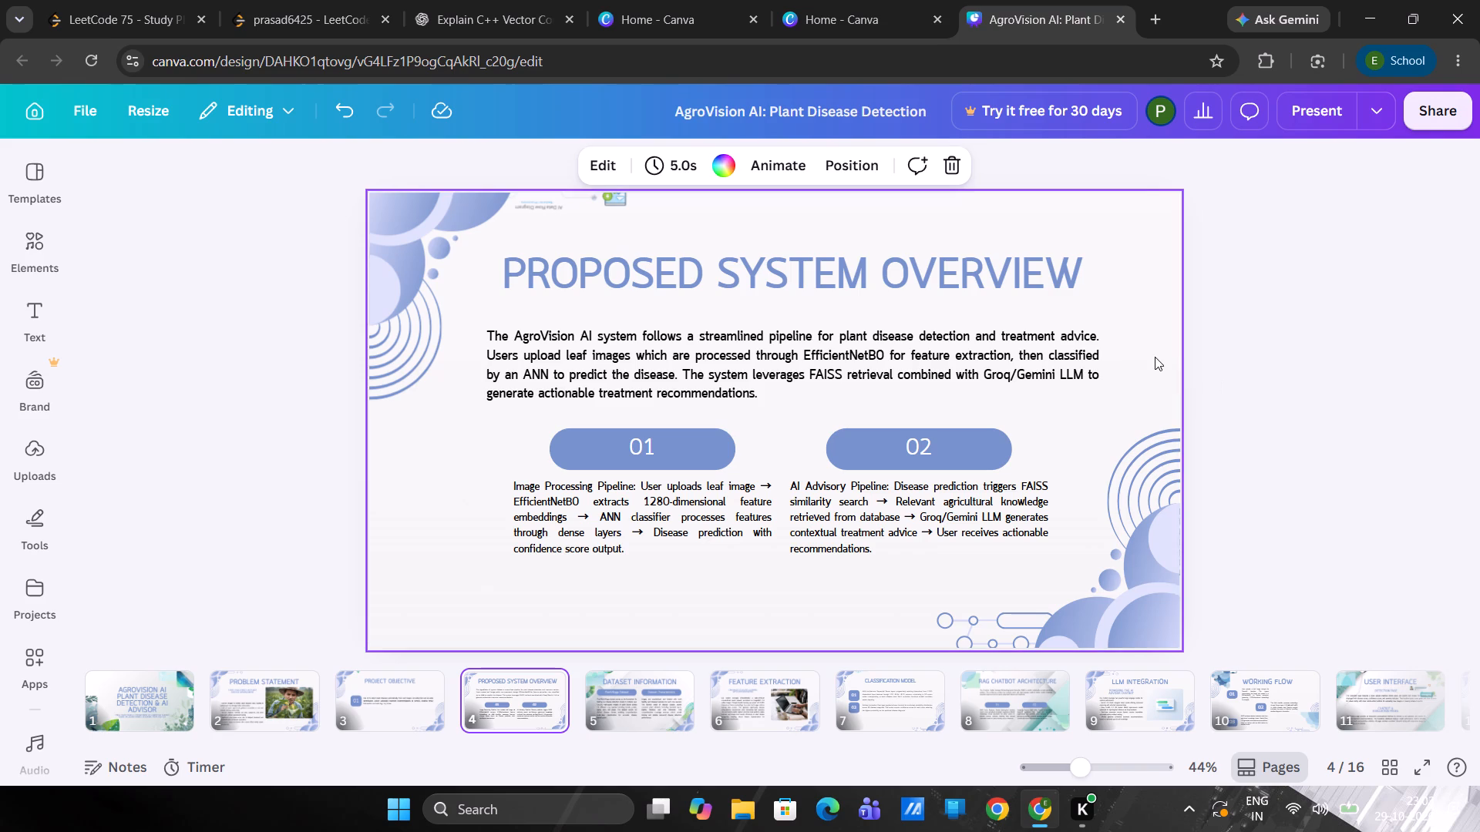
Examine the placement of the title, text blocks, 01 and 02 labels and corner graphics on the Proposed System Overview slide.
{"action": "left_click", "coordinate": [916, 537]}
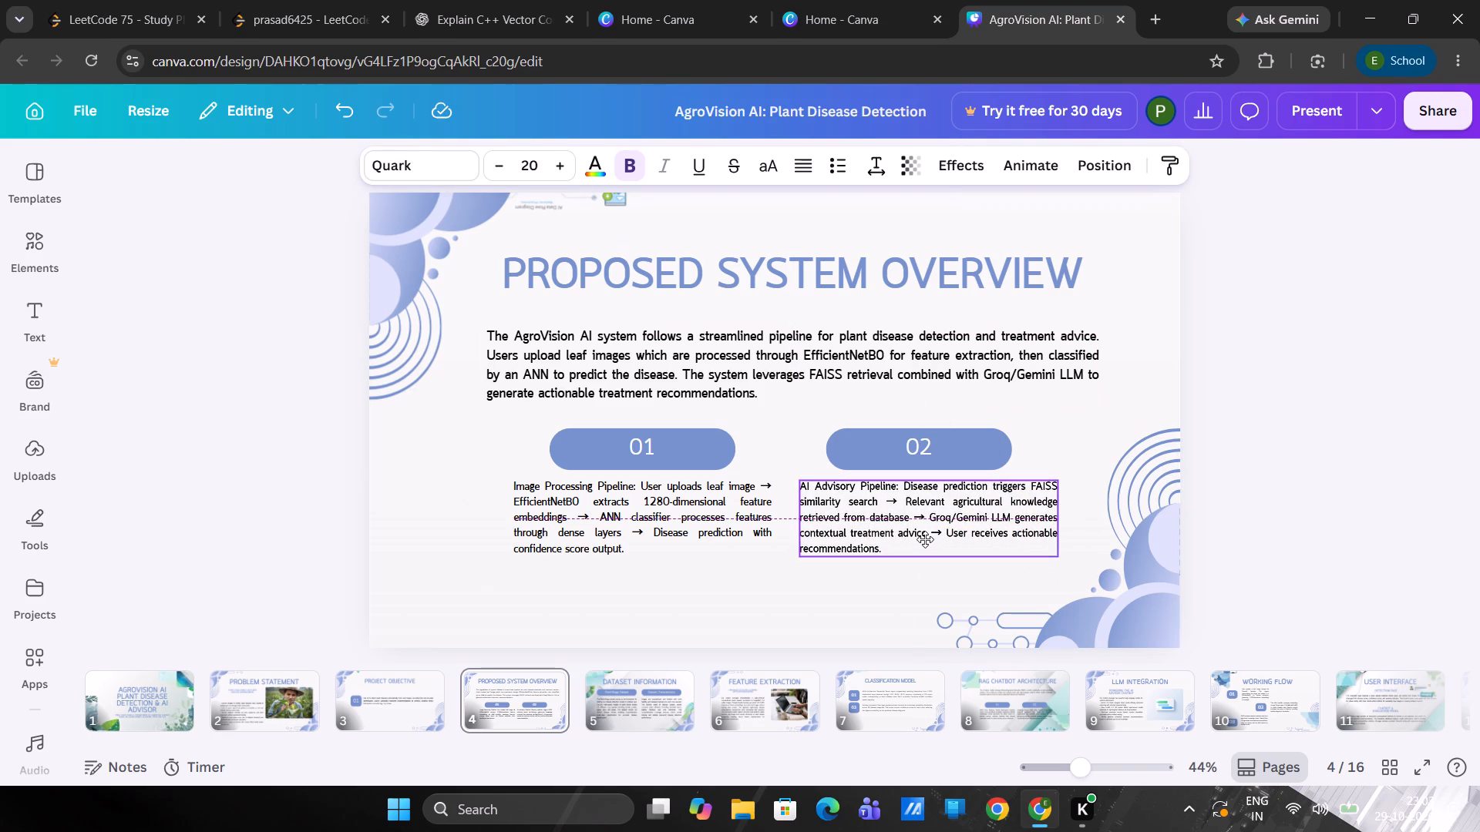
{"action": "left_click", "coordinate": [1327, 399]}
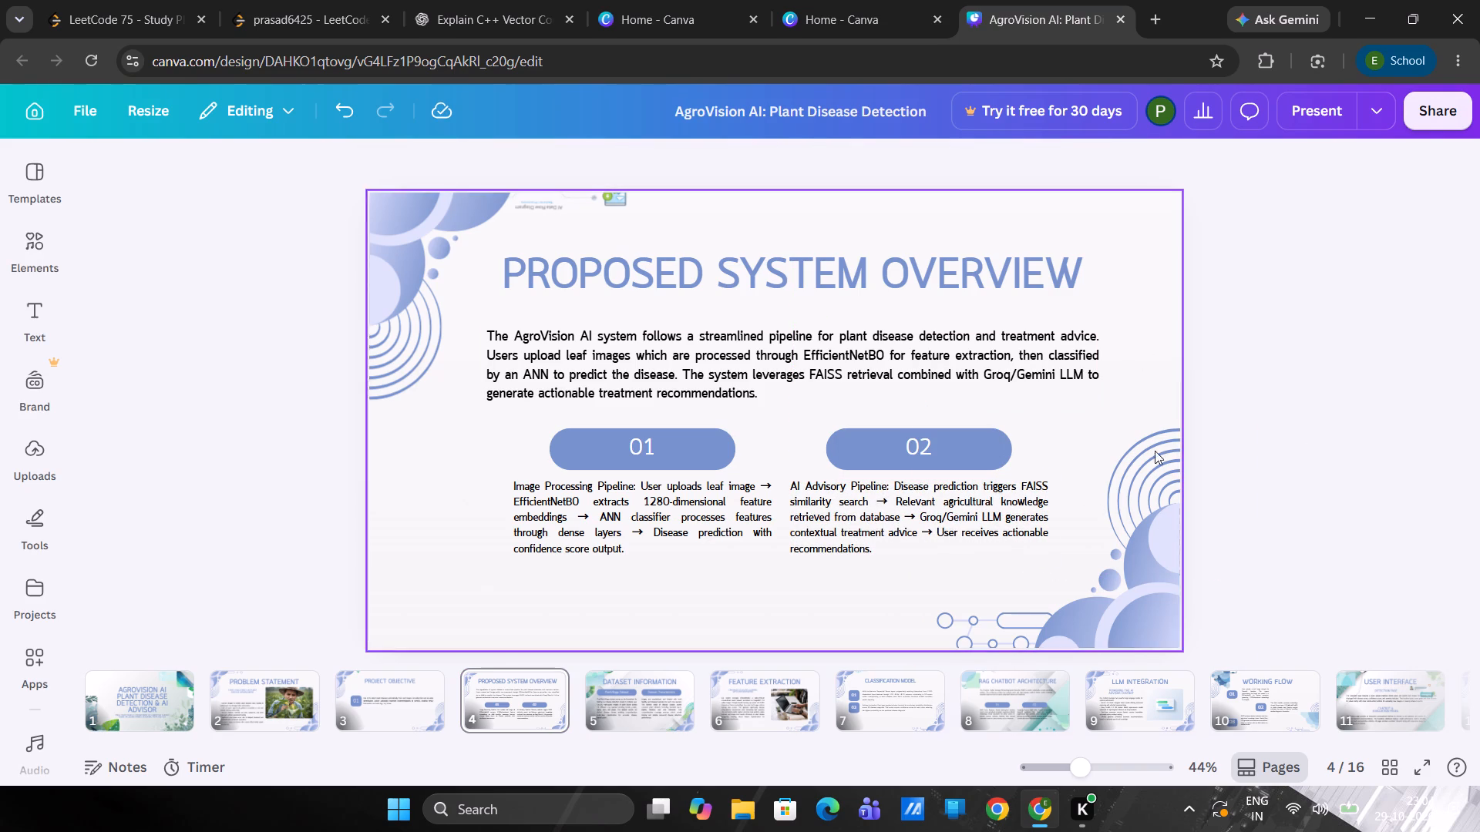
{"action": "left_click", "coordinate": [1276, 422]}
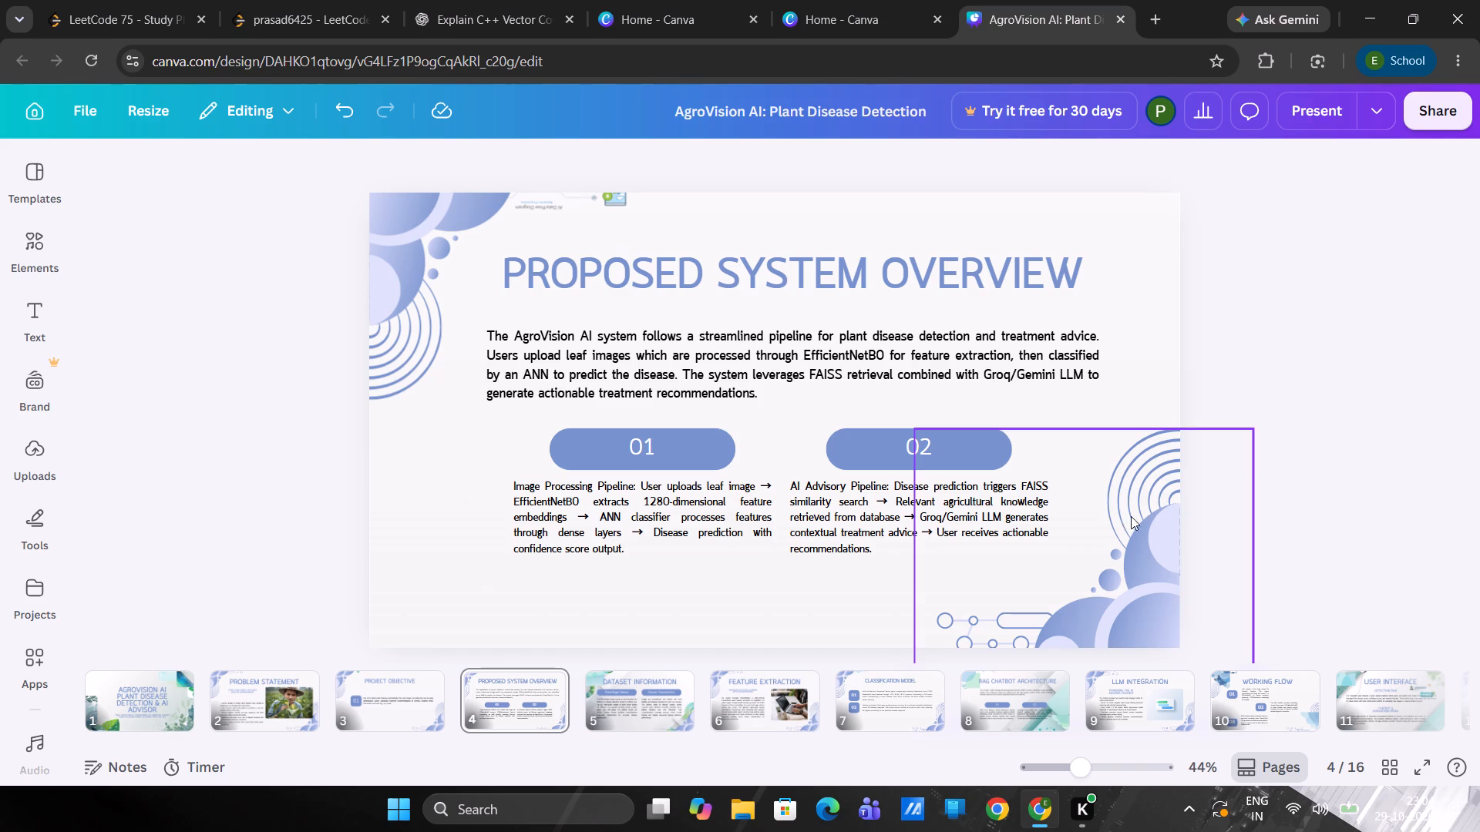
{"action": "left_click", "coordinate": [1295, 371]}
{"action": "left_click", "coordinate": [1167, 542]}
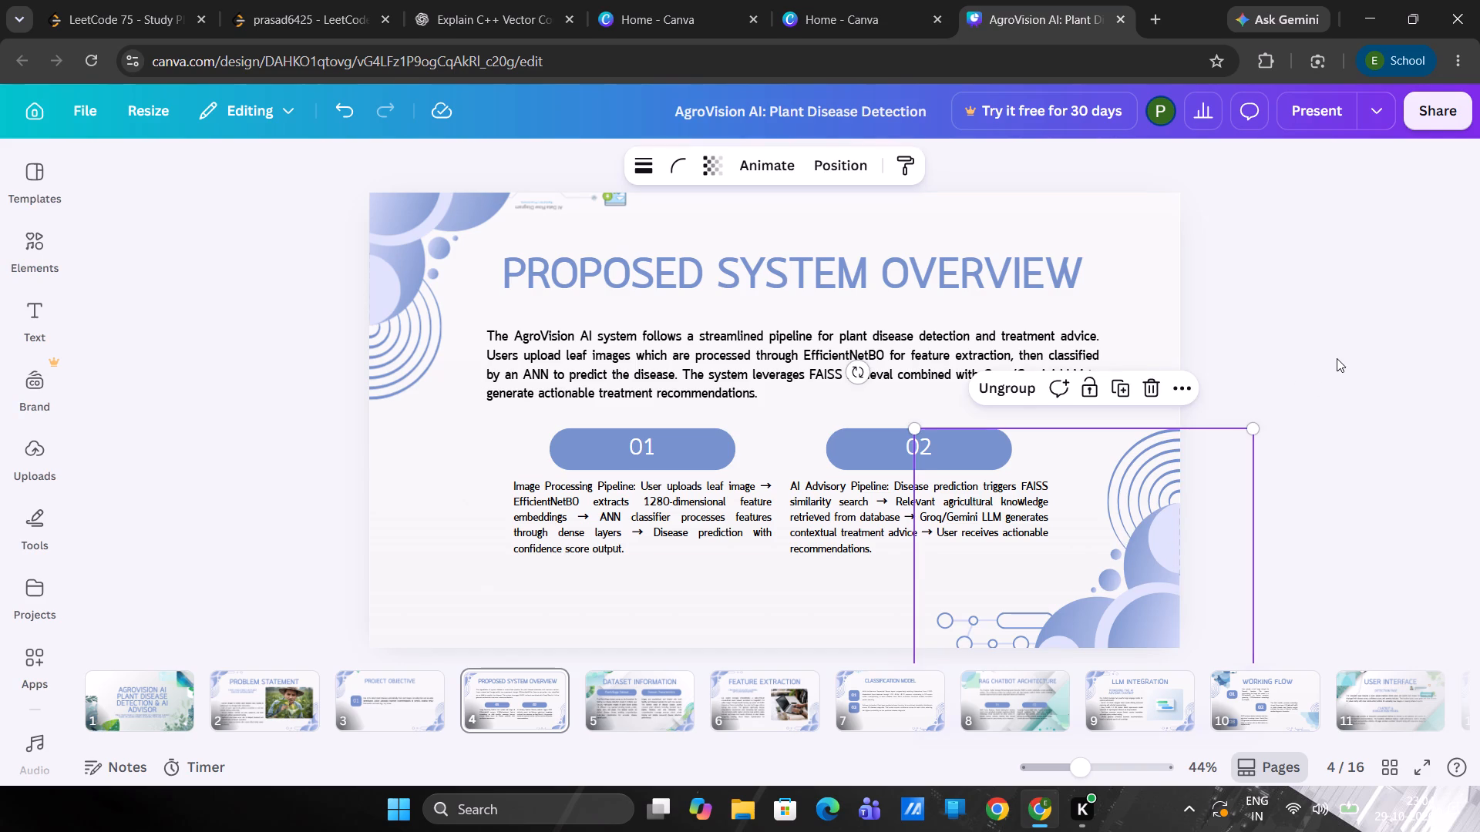
{"action": "left_click", "coordinate": [1337, 358]}
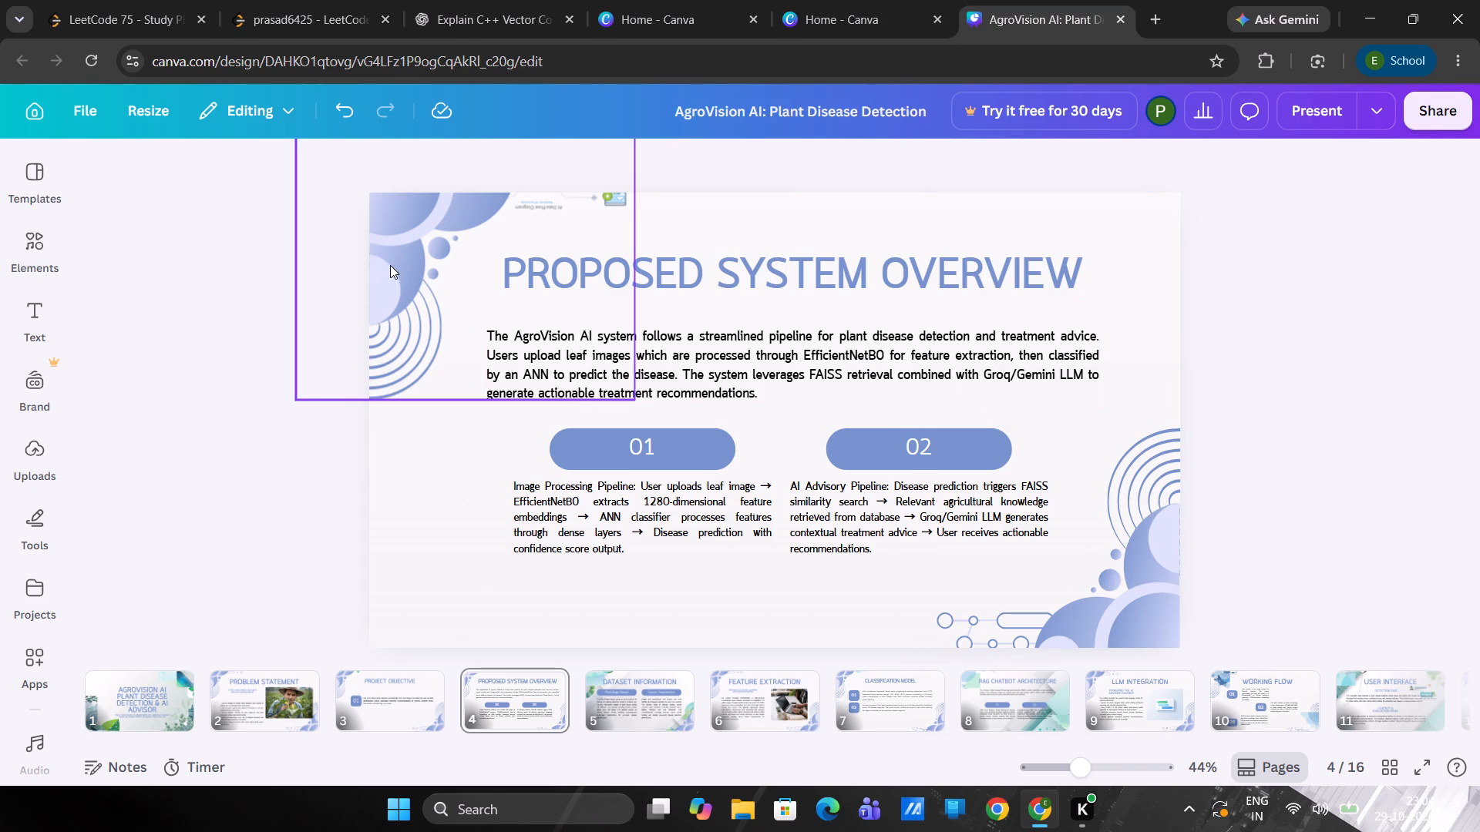
{"action": "left_click", "coordinate": [399, 263]}
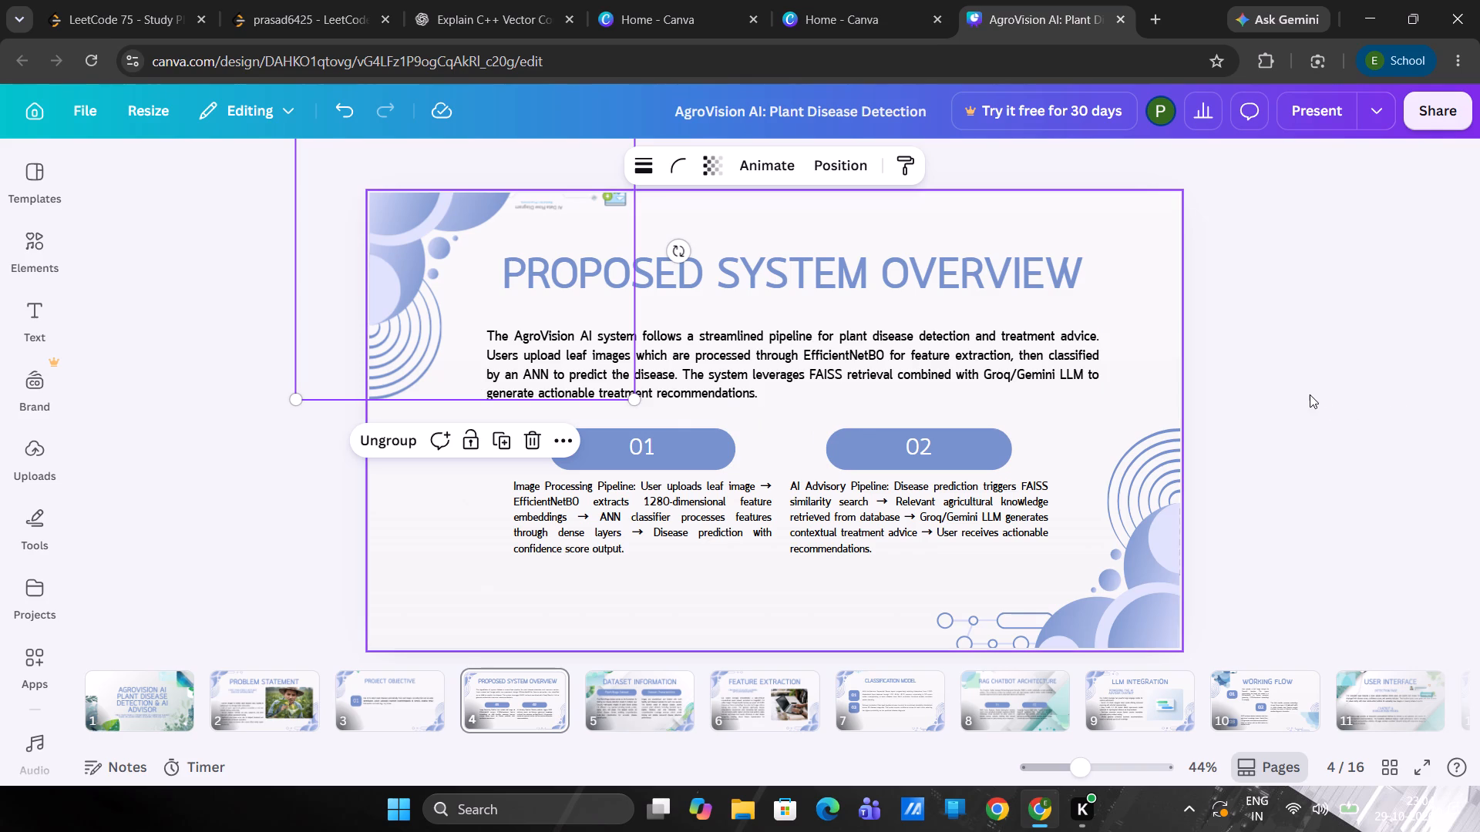
{"action": "left_click", "coordinate": [1479, 346]}
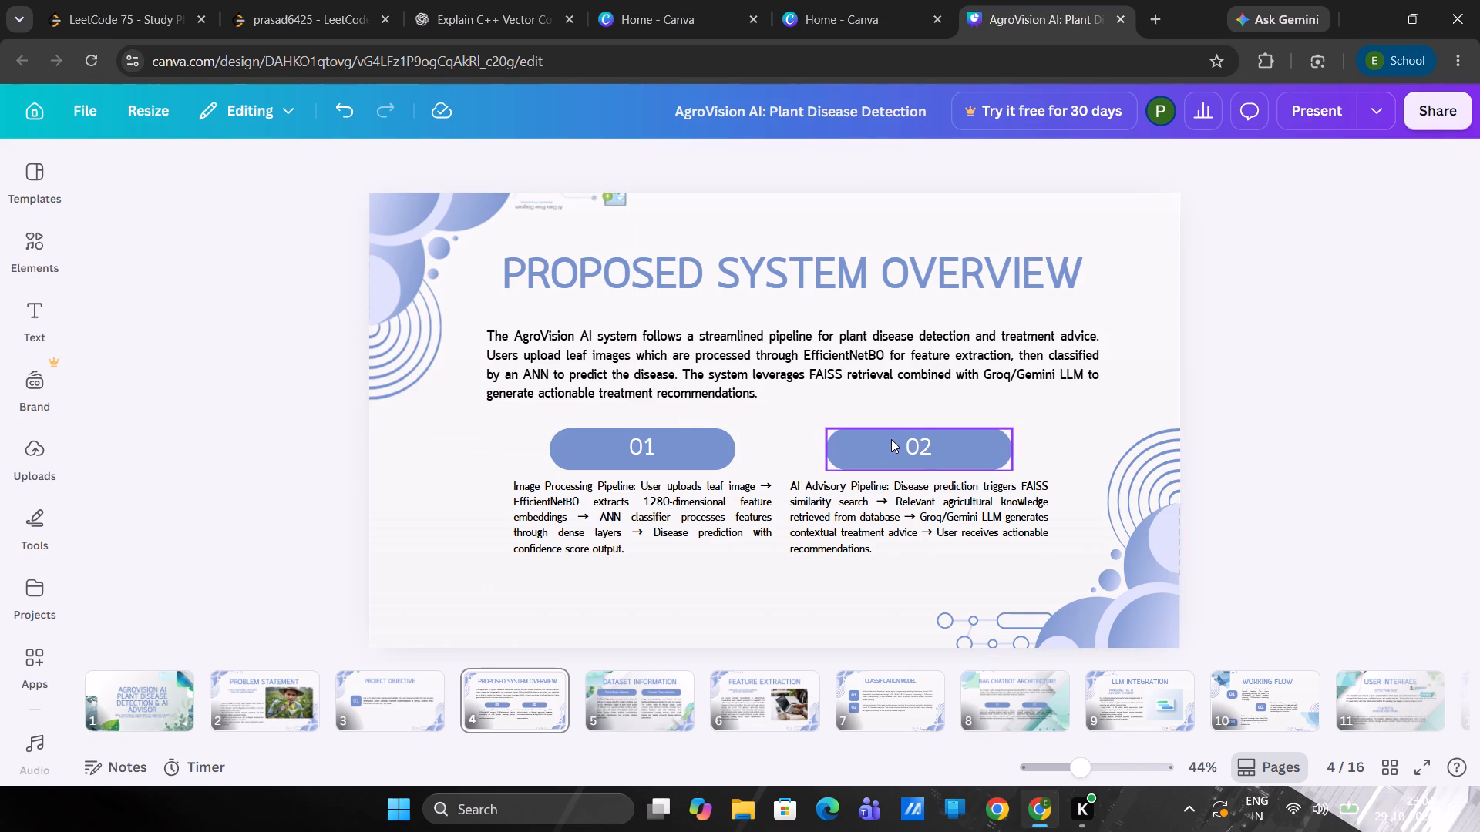
{"action": "left_click", "coordinate": [914, 439]}
{"action": "left_click", "coordinate": [627, 447]}
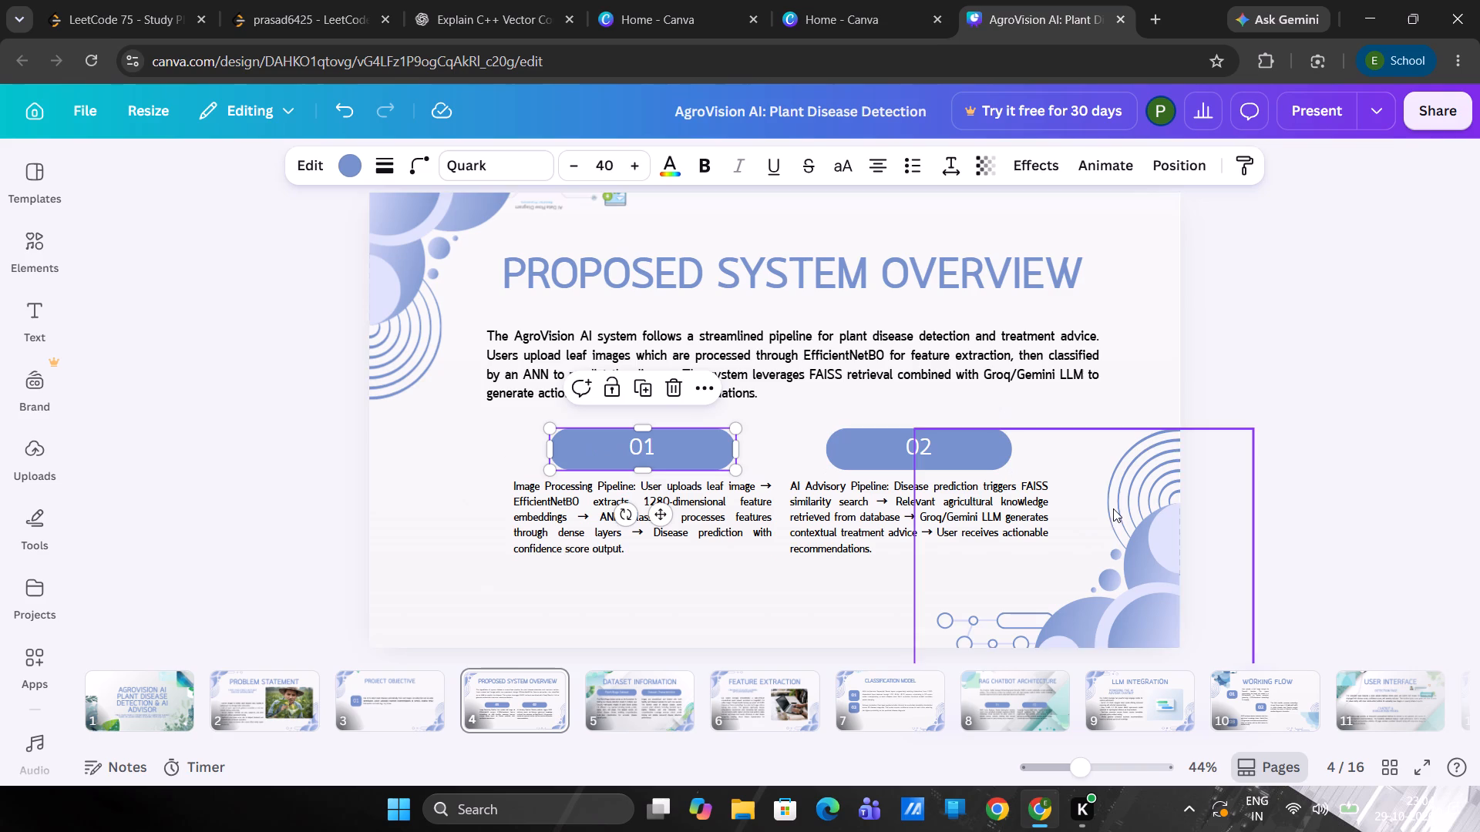
{"action": "left_click", "coordinate": [1296, 324]}
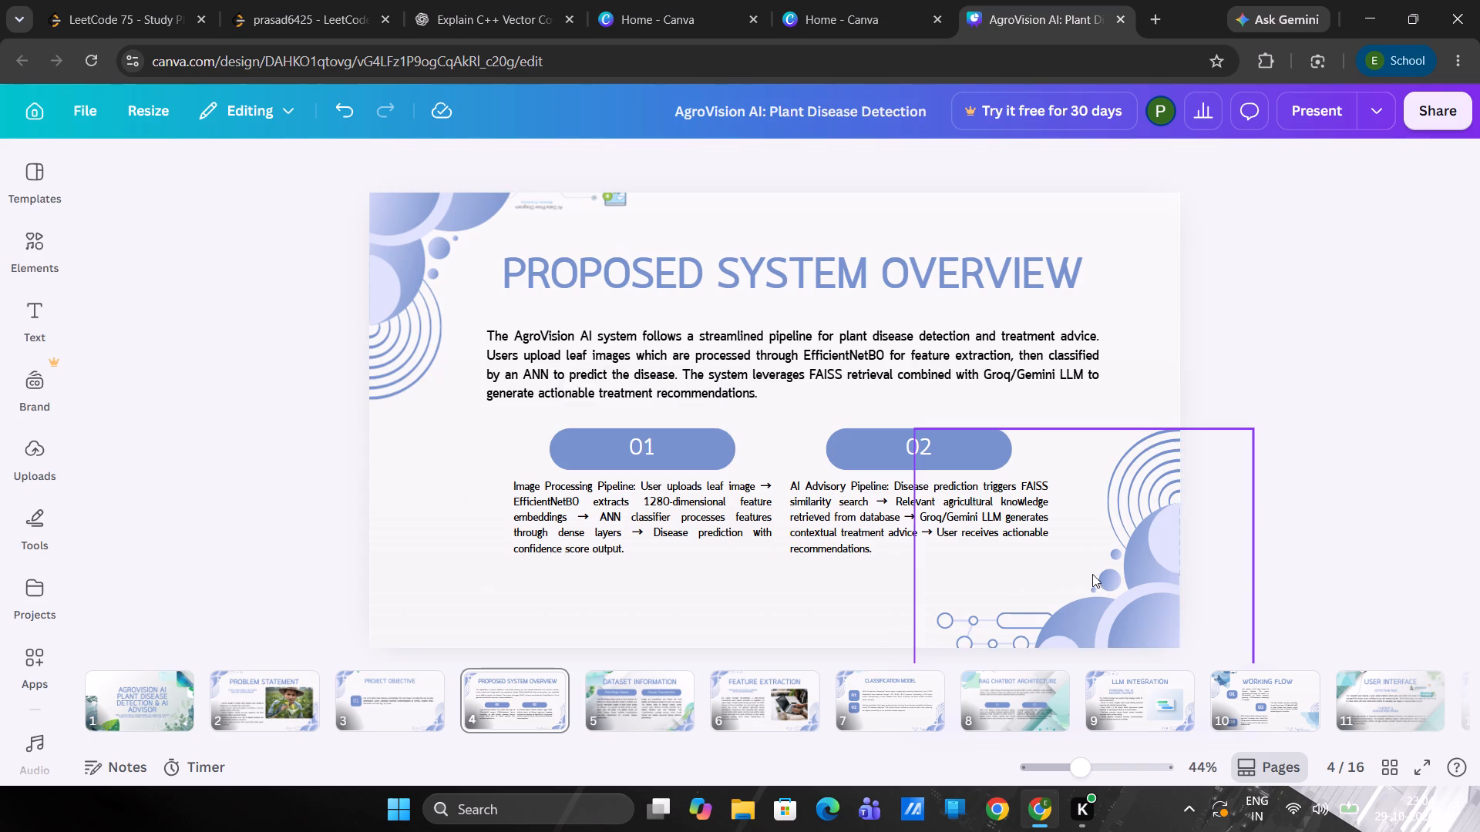
{"action": "left_click", "coordinate": [1150, 565]}
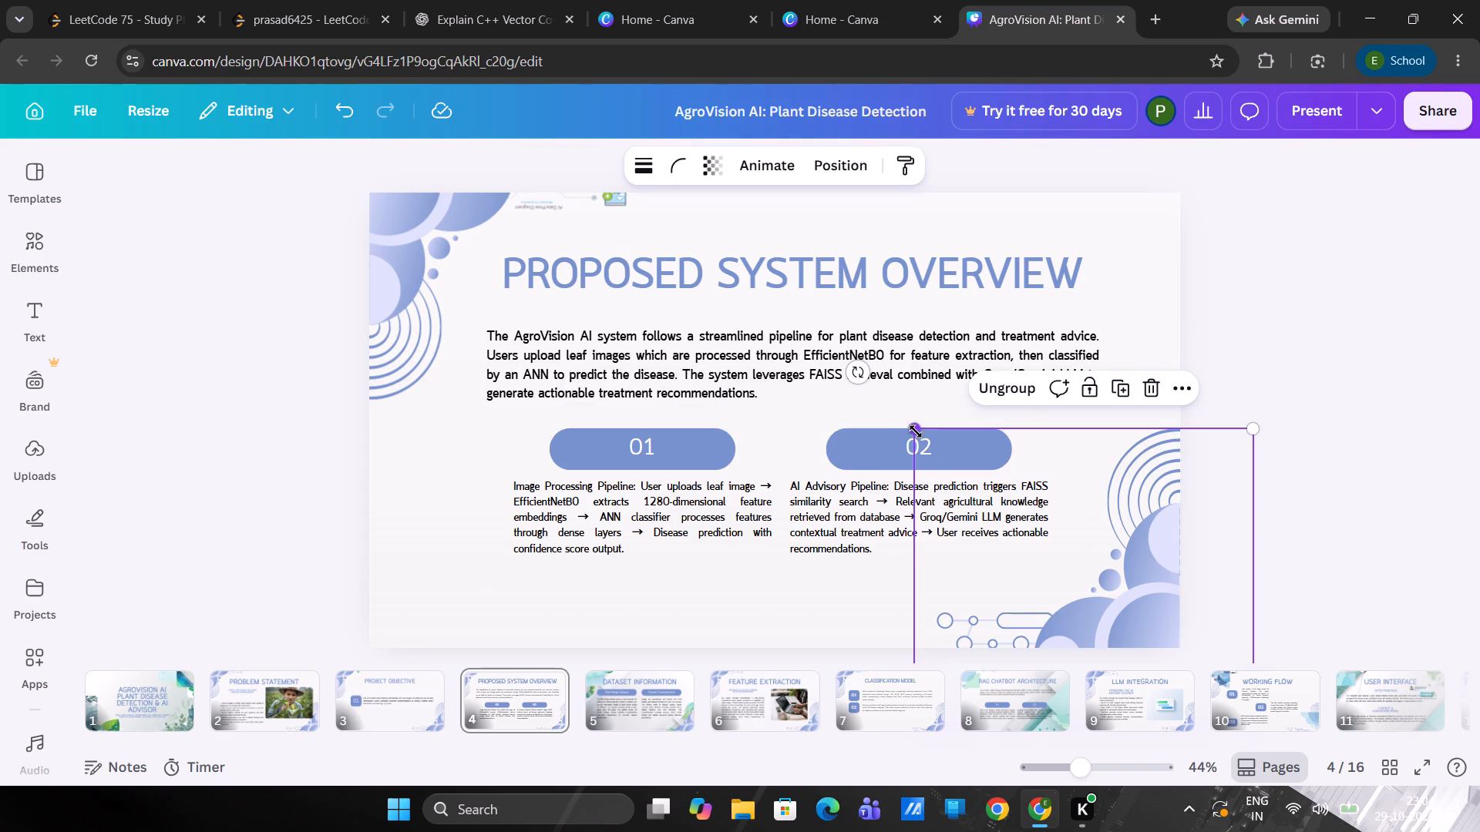
{"action": "left_click", "coordinate": [1374, 379]}
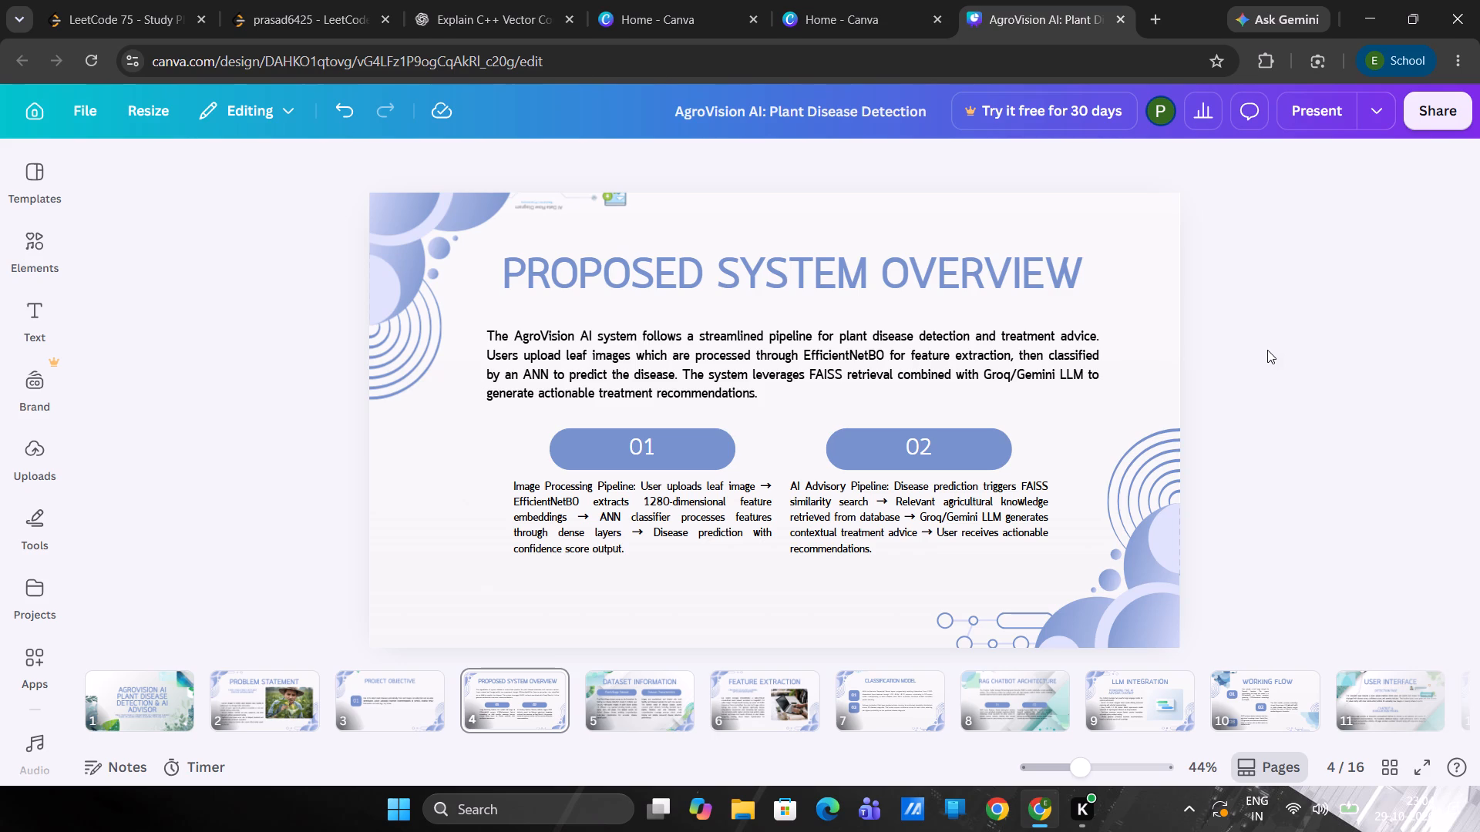
{"action": "left_click", "coordinate": [1133, 538]}
{"action": "left_click", "coordinate": [1306, 344]}
{"action": "left_click", "coordinate": [1161, 516]}
{"action": "left_click", "coordinate": [1376, 294]}
{"action": "left_click", "coordinate": [1106, 532]}
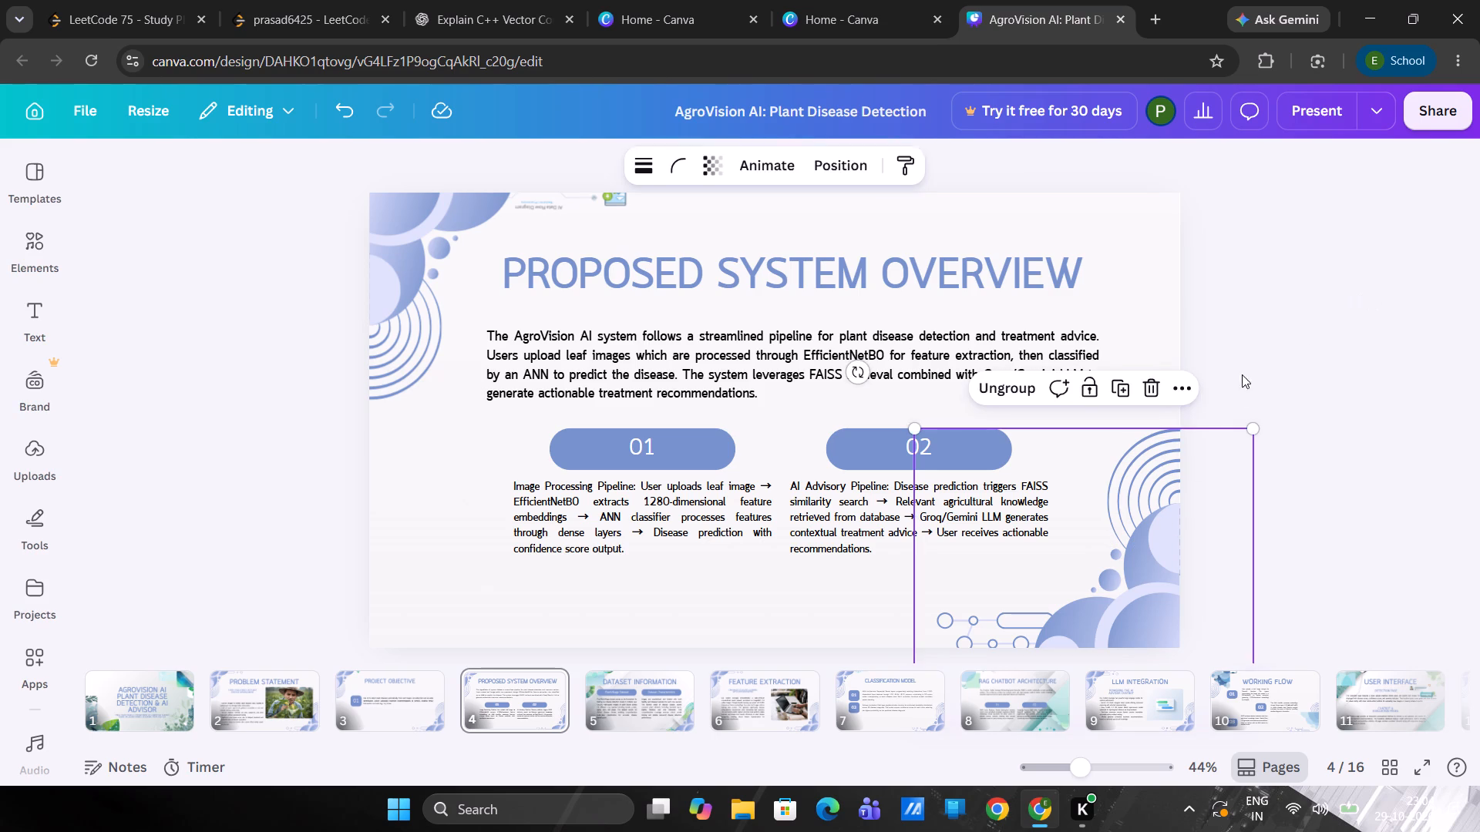
{"action": "left_click", "coordinate": [1263, 314]}
{"action": "left_click", "coordinate": [886, 285]}
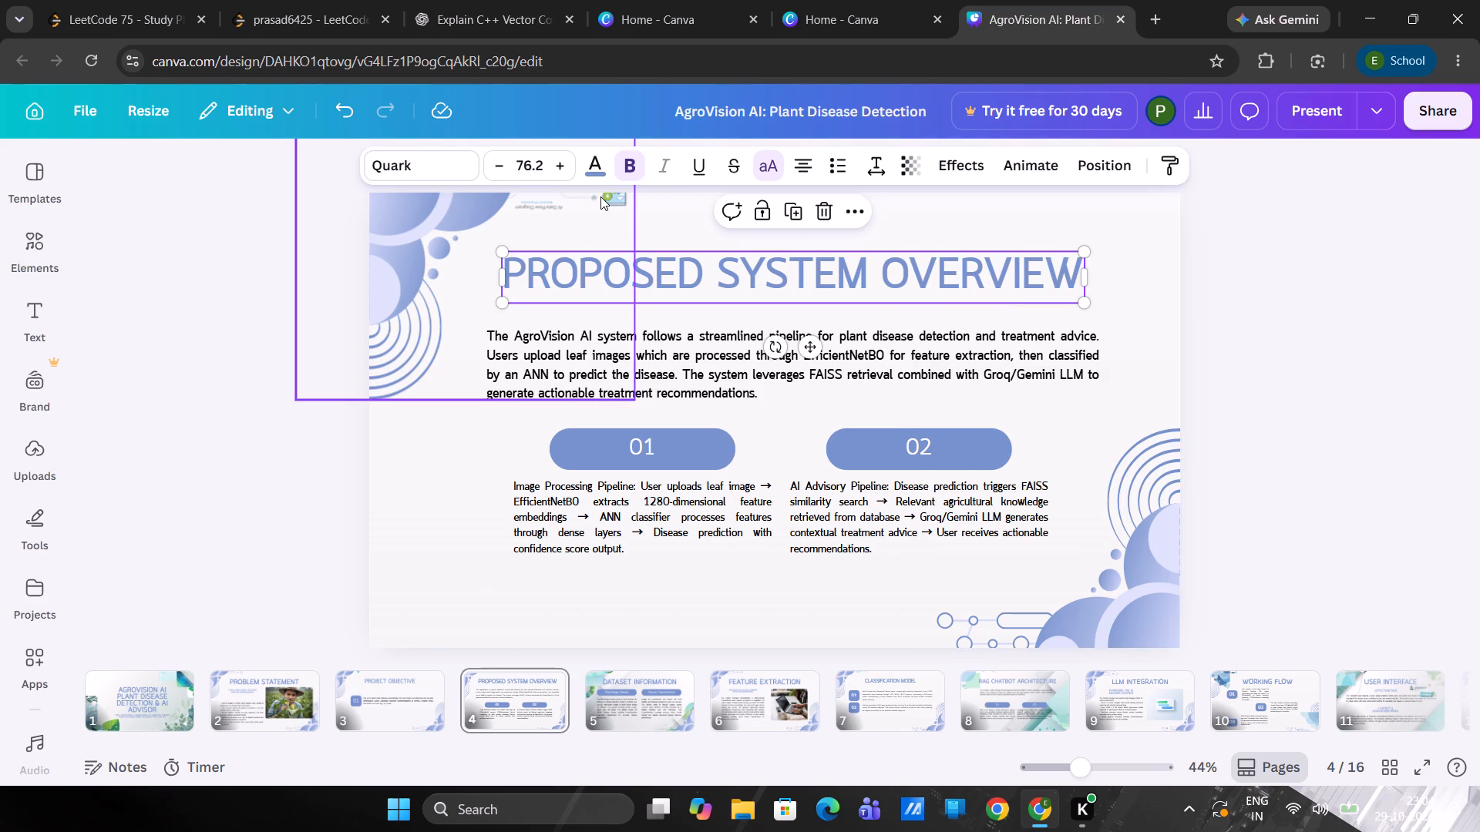
{"action": "left_click", "coordinate": [1329, 237]}
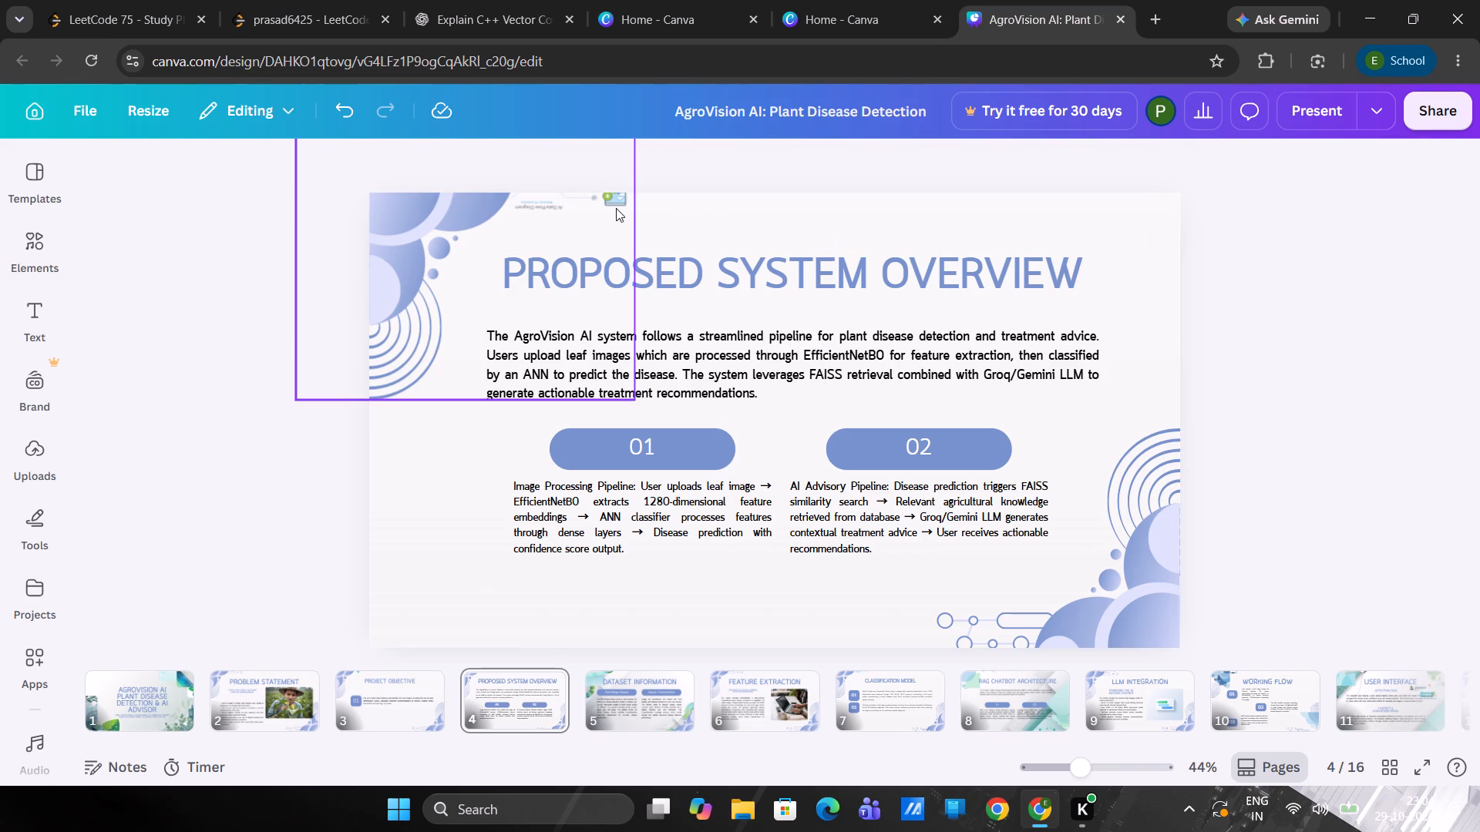
{"action": "left_click_drag", "start_coordinate": [571, 224], "coordinate": [567, 238]}
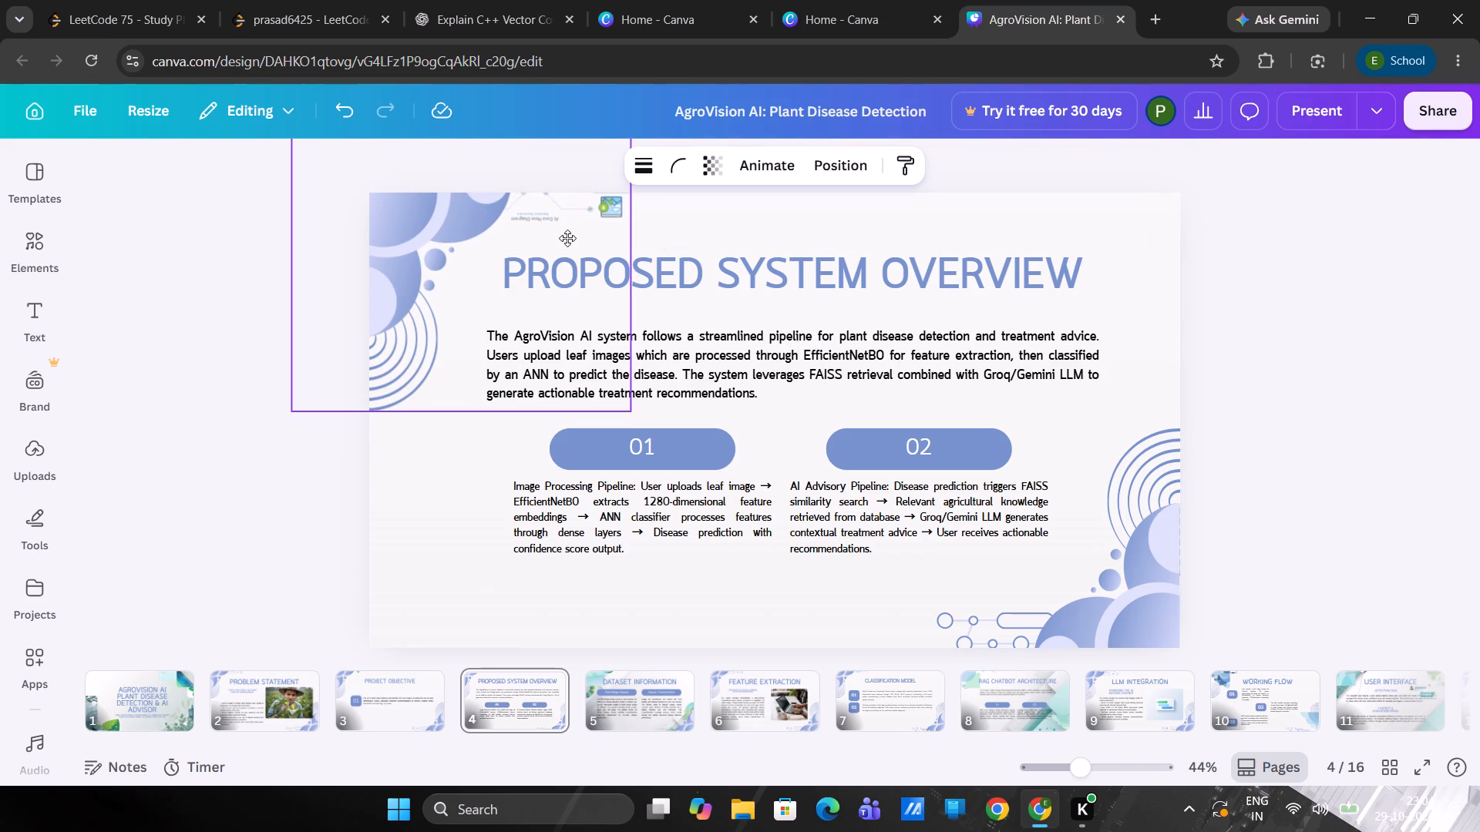
{"action": "left_click_drag", "start_coordinate": [567, 238], "coordinate": [592, 380]}
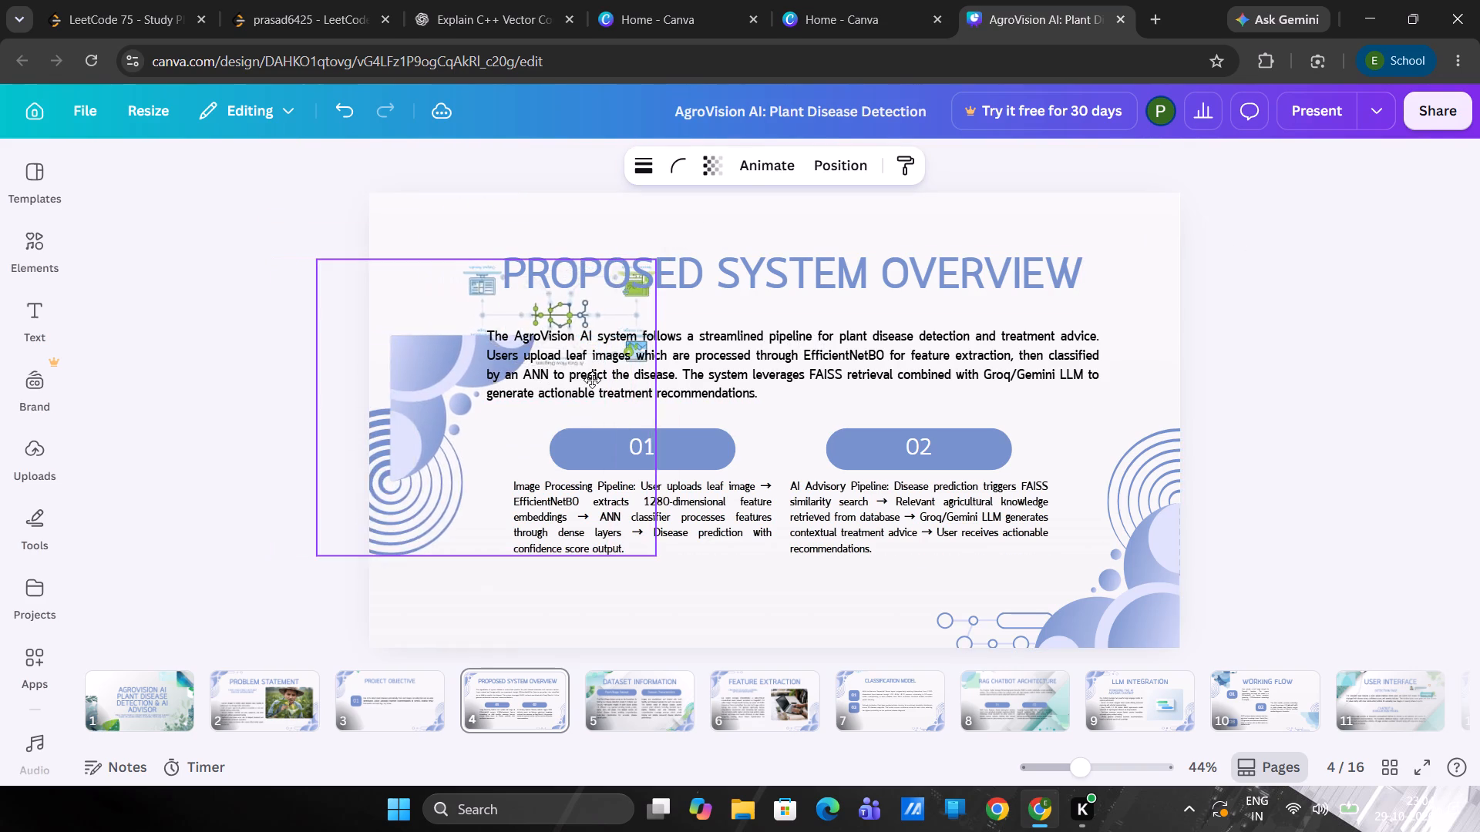
{"action": "left_click_drag", "start_coordinate": [592, 380], "coordinate": [646, 254]}
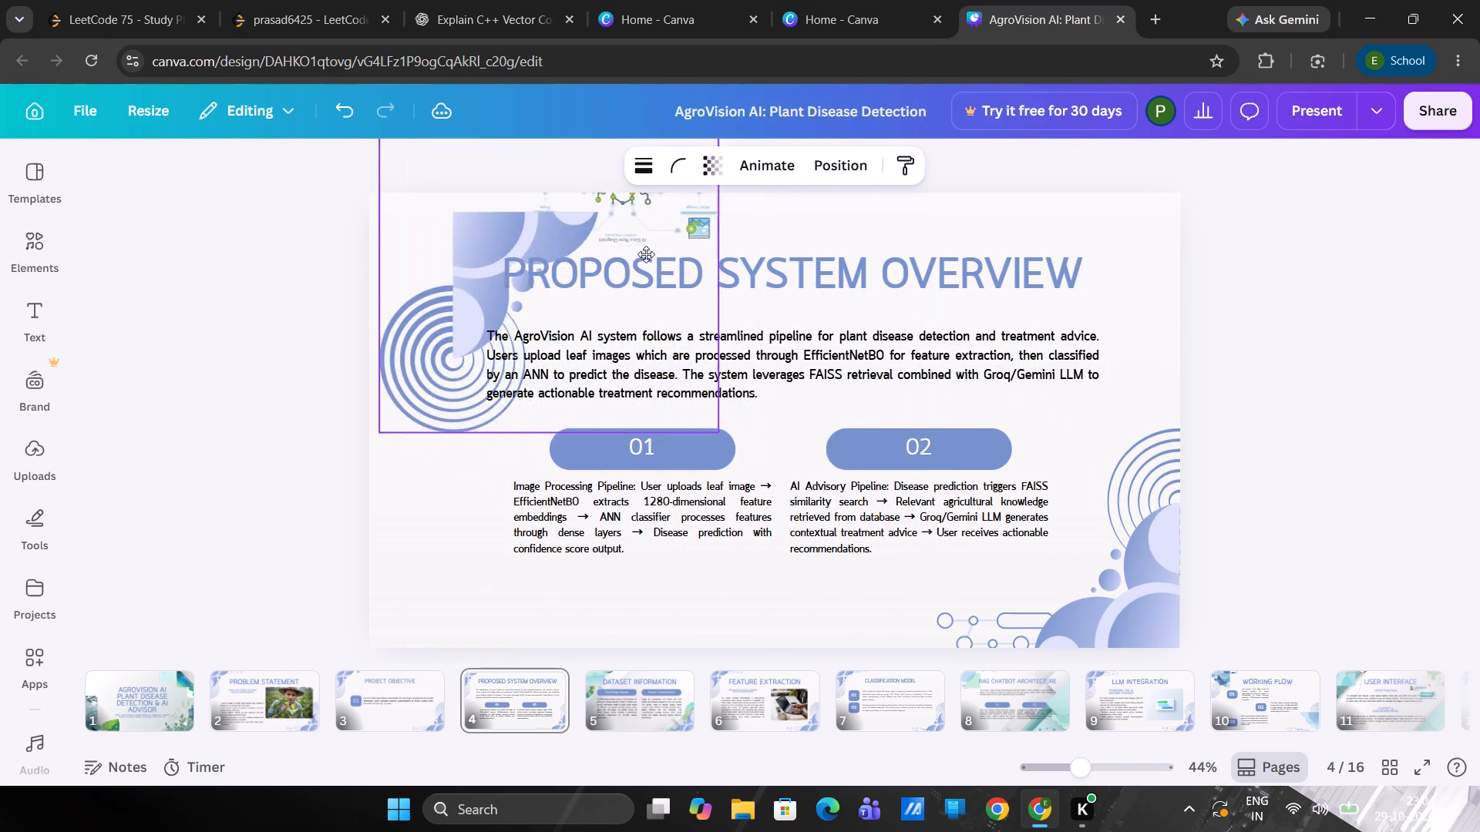
{"action": "left_click_drag", "start_coordinate": [646, 254], "coordinate": [659, 304]}
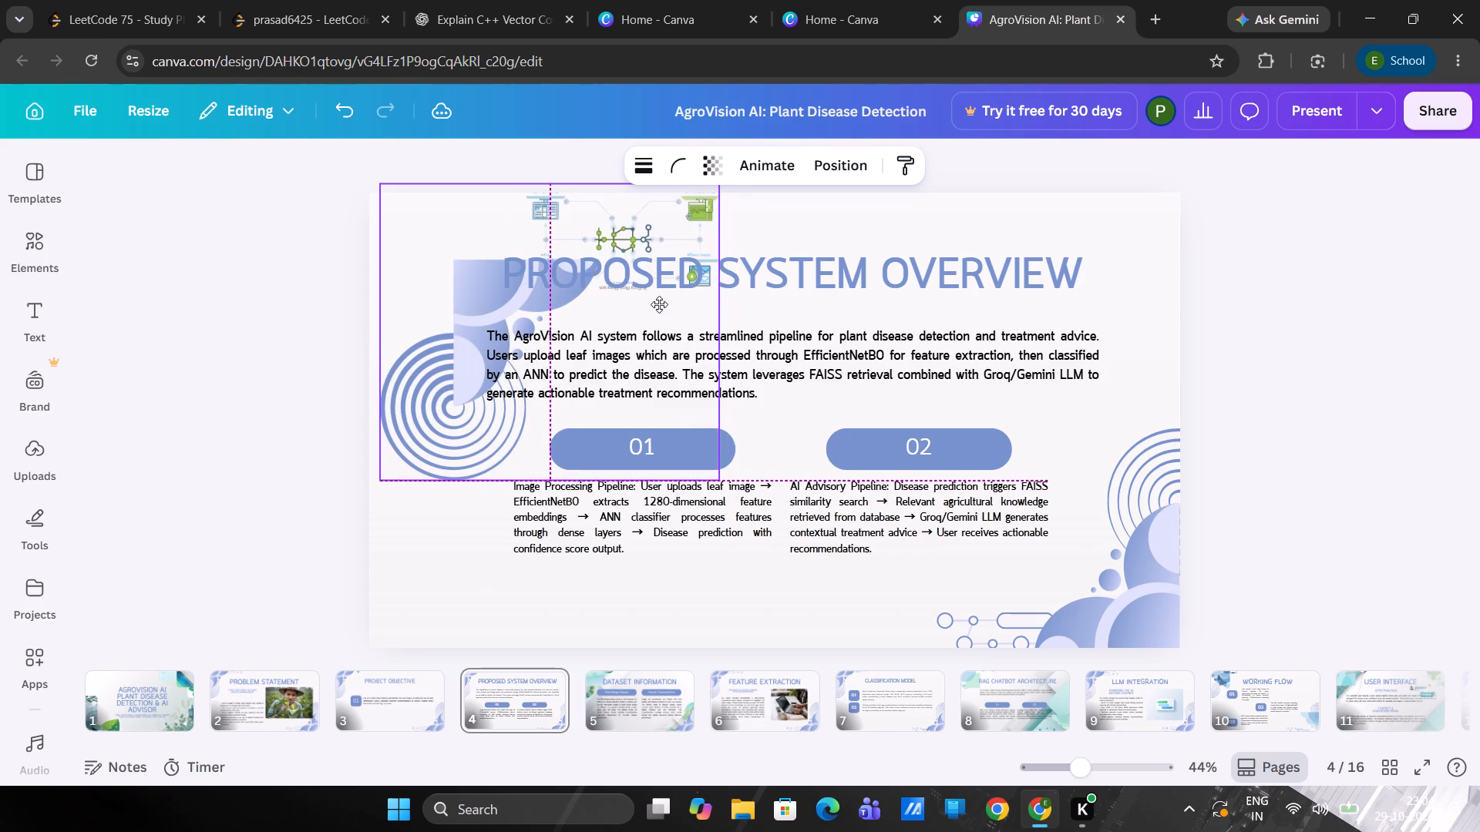
{"action": "left_click_drag", "start_coordinate": [659, 304], "coordinate": [644, 300]}
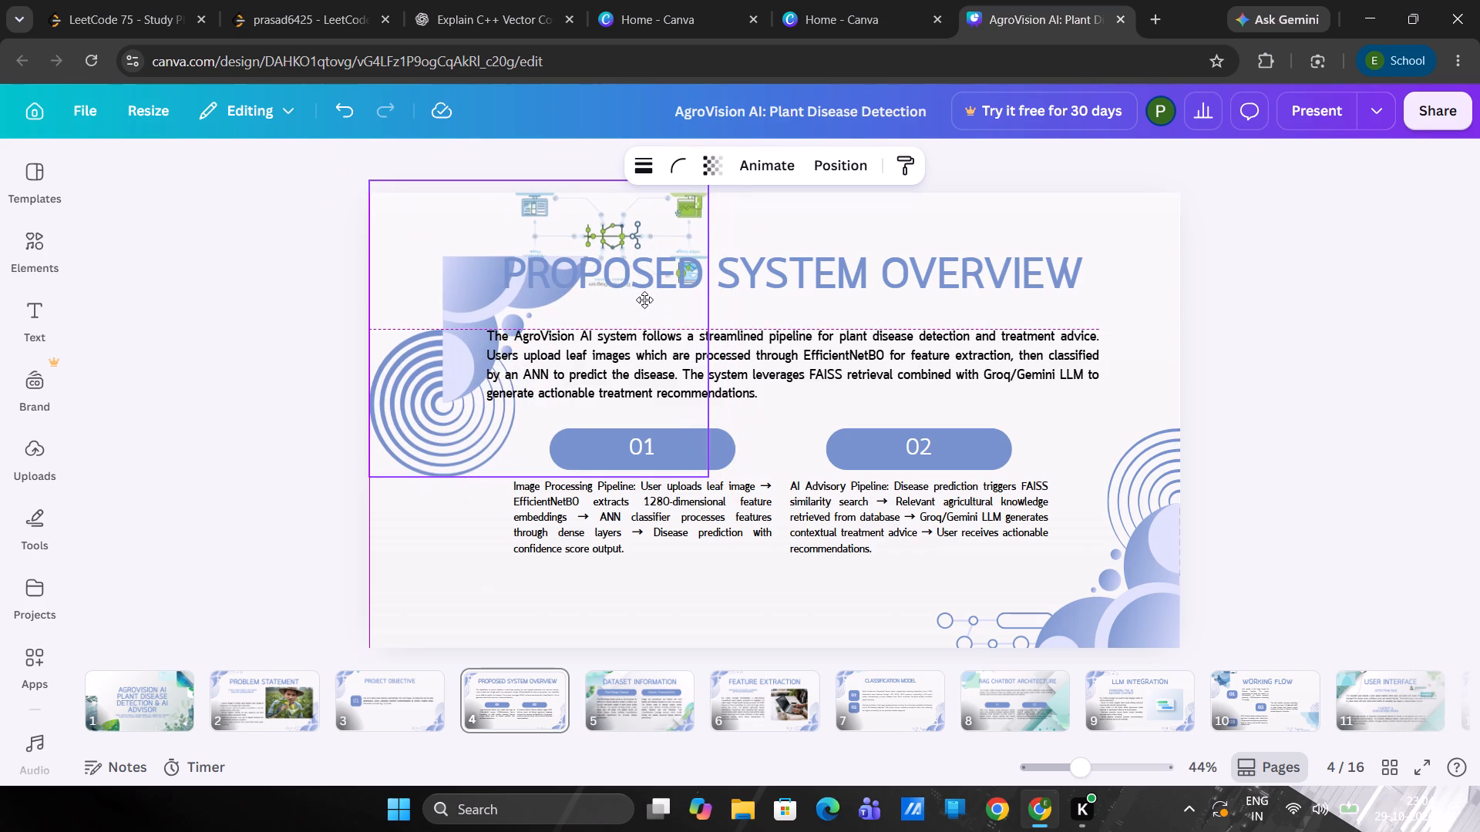
{"action": "left_click_drag", "start_coordinate": [644, 300], "coordinate": [590, 237]}
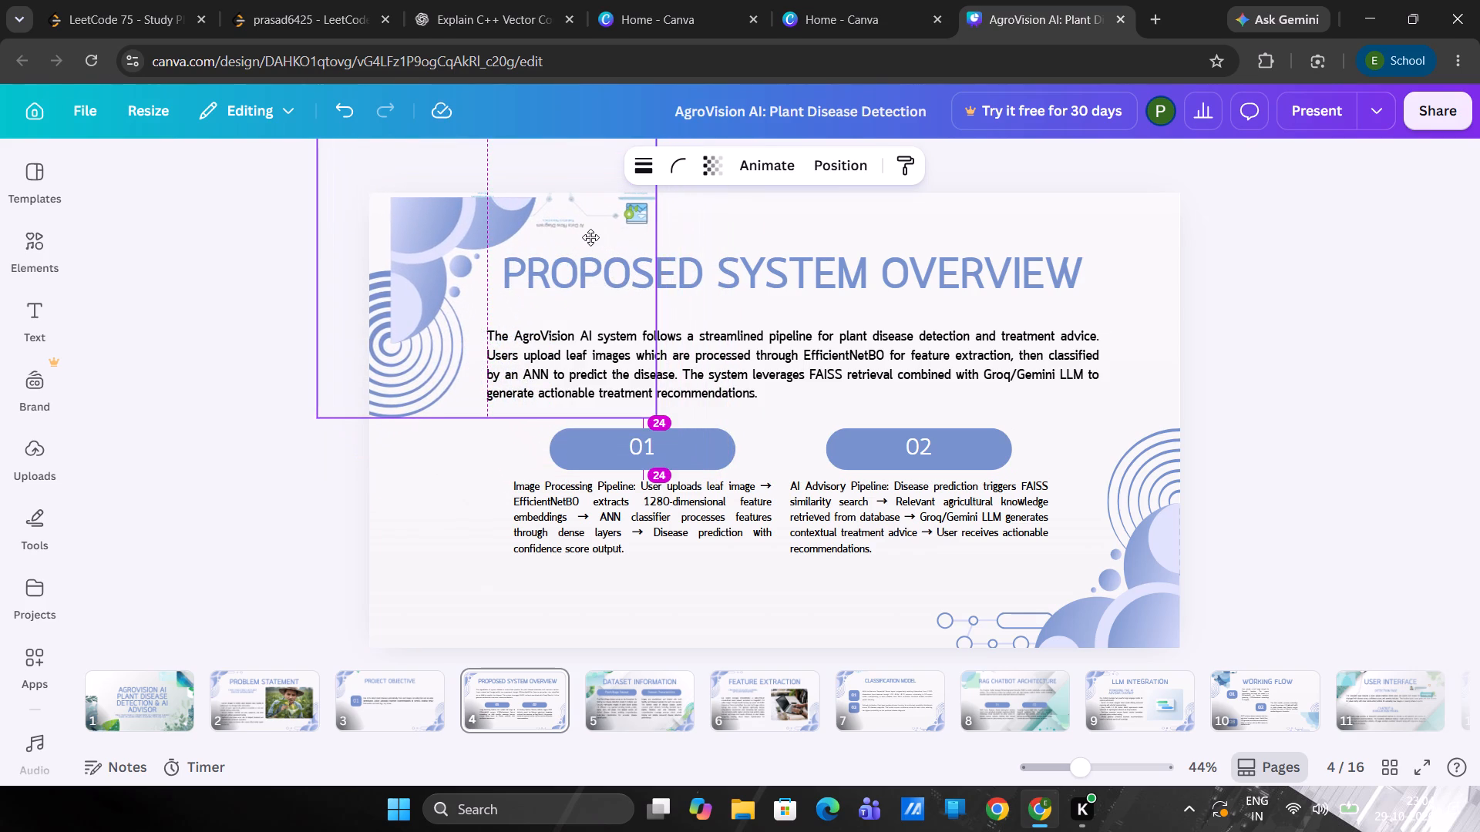
{"action": "left_click_drag", "start_coordinate": [590, 237], "coordinate": [583, 240]}
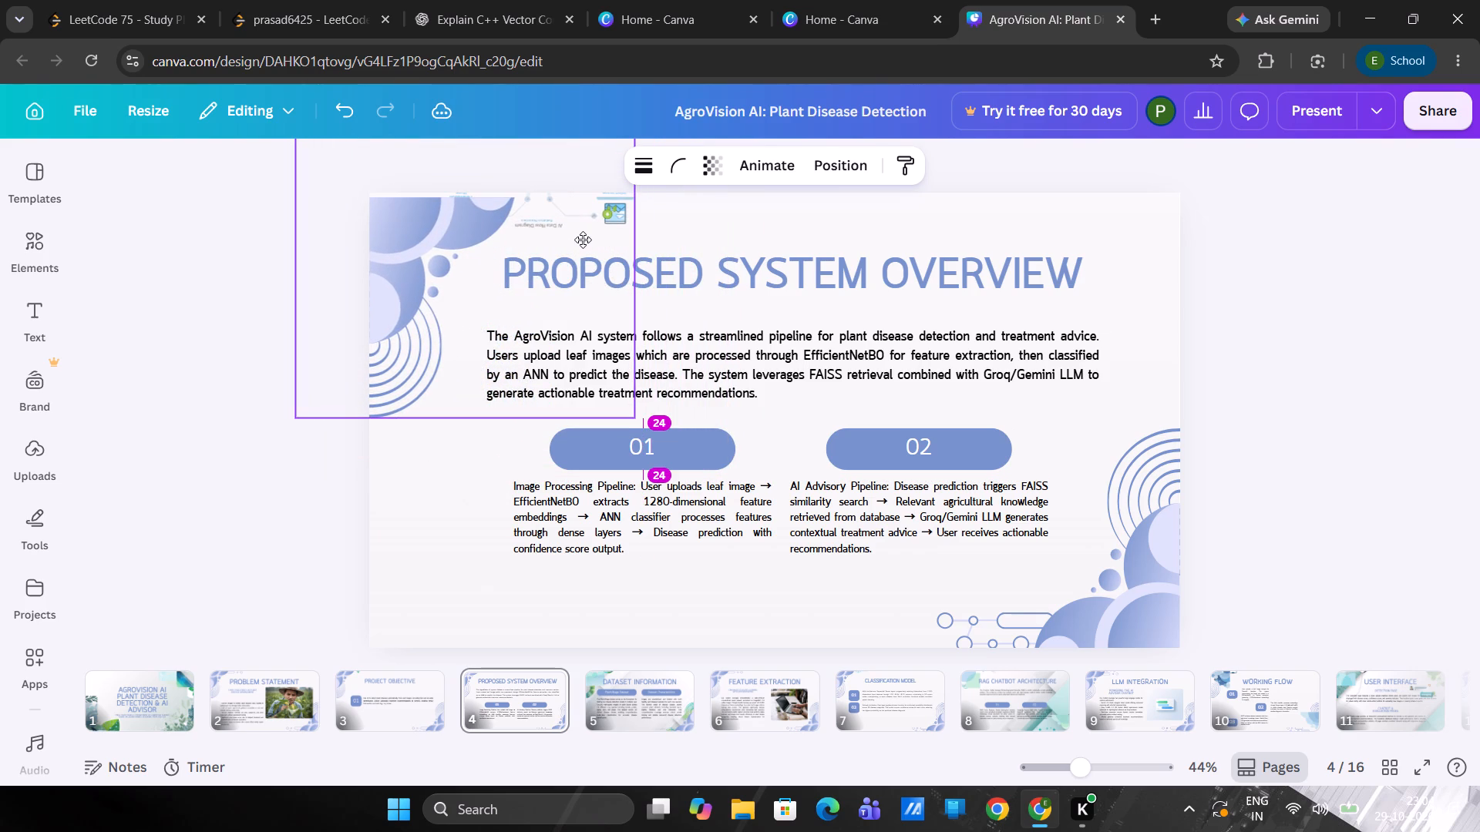
{"action": "left_click_drag", "start_coordinate": [583, 240], "coordinate": [570, 240]}
{"action": "left_click_drag", "start_coordinate": [570, 240], "coordinate": [569, 236]}
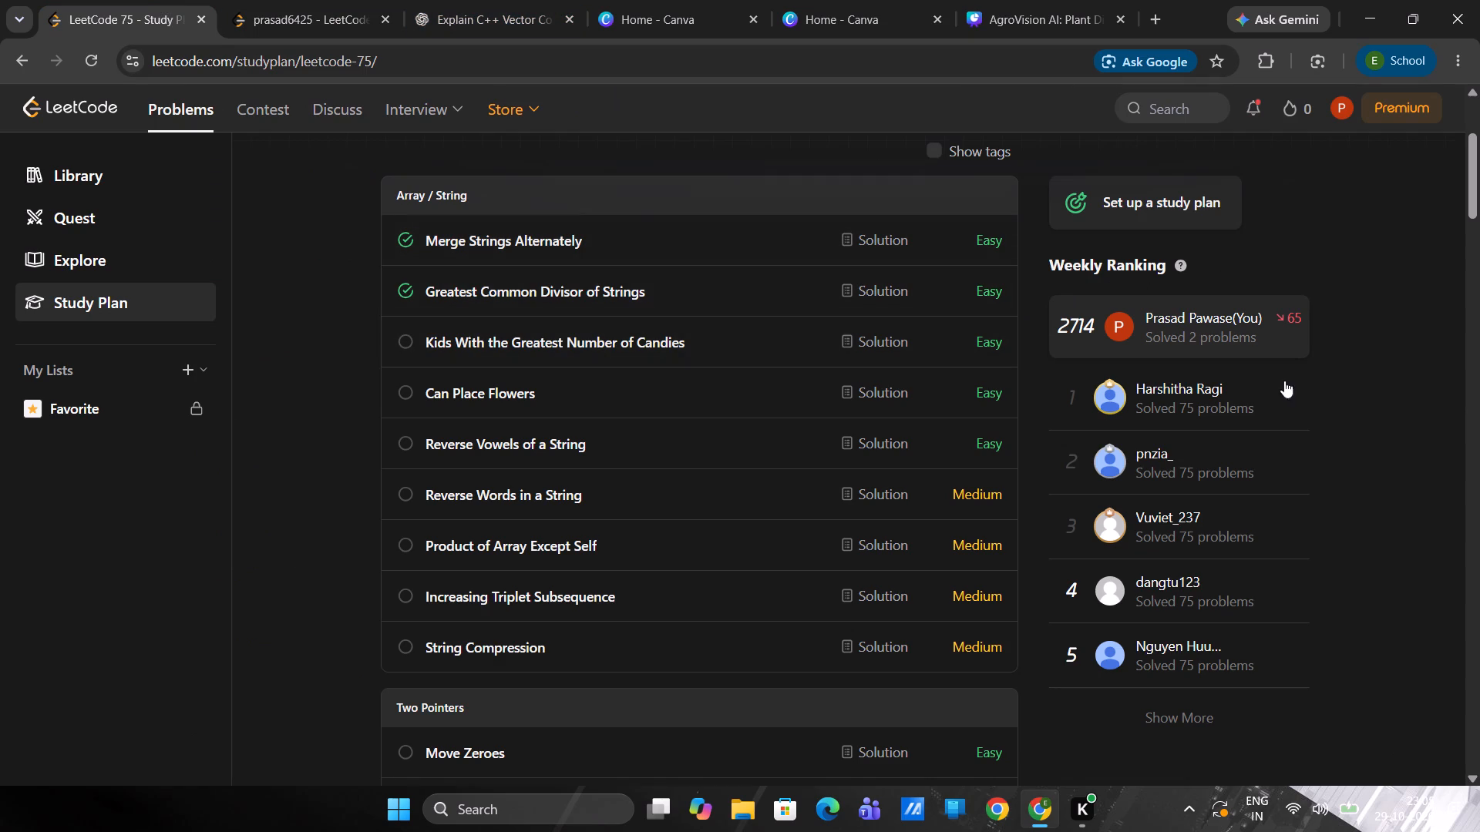
{"action": "left_click", "coordinate": [1450, 65]}
{"action": "left_click", "coordinate": [1450, 65]}
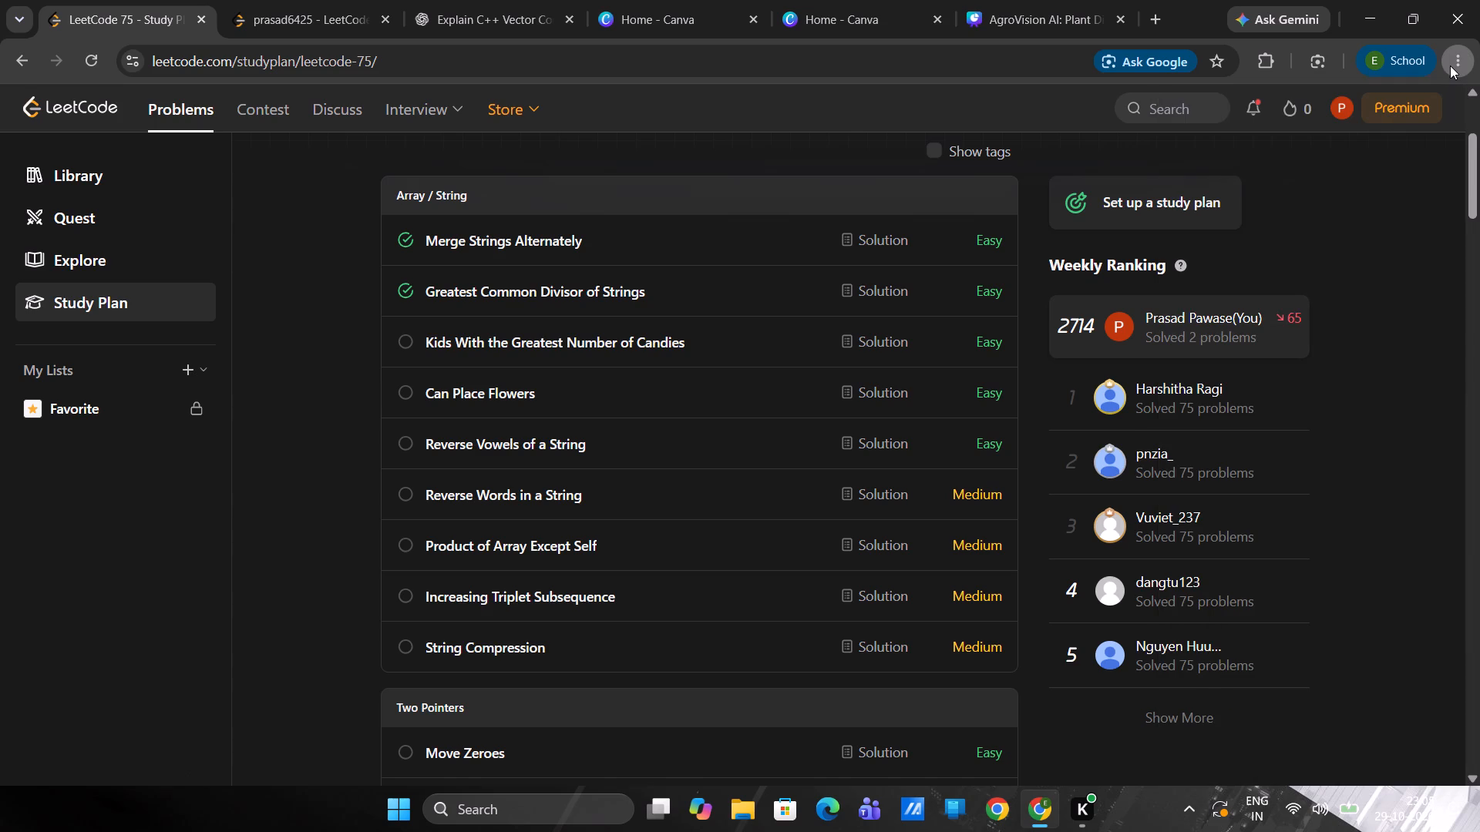
{"action": "left_click", "coordinate": [1450, 65]}
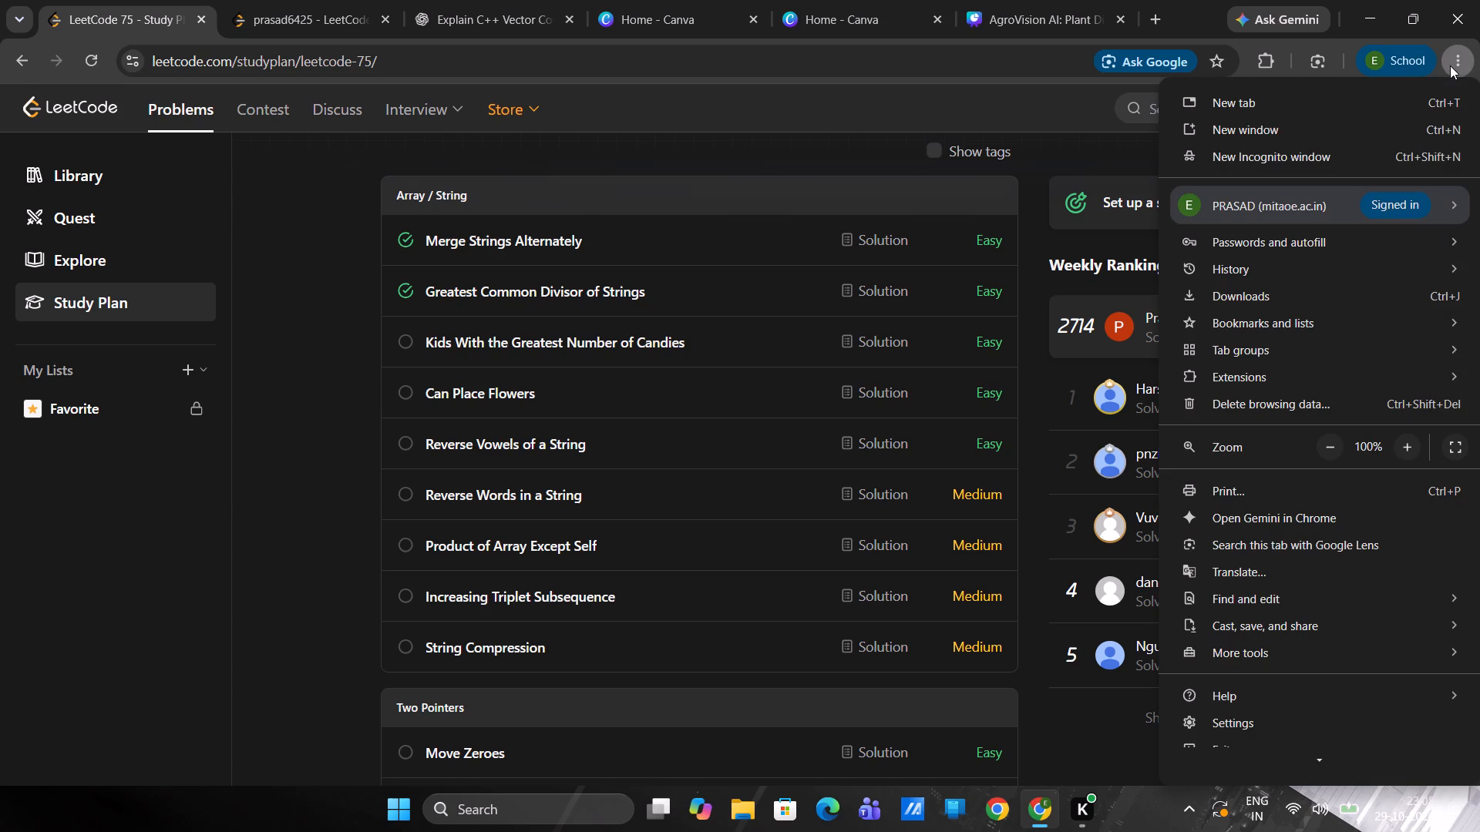
{"action": "left_click", "coordinate": [843, 153]}
{"action": "scroll", "coordinate": [1277, 568], "scroll_direction": "down", "scroll_amount": 2}
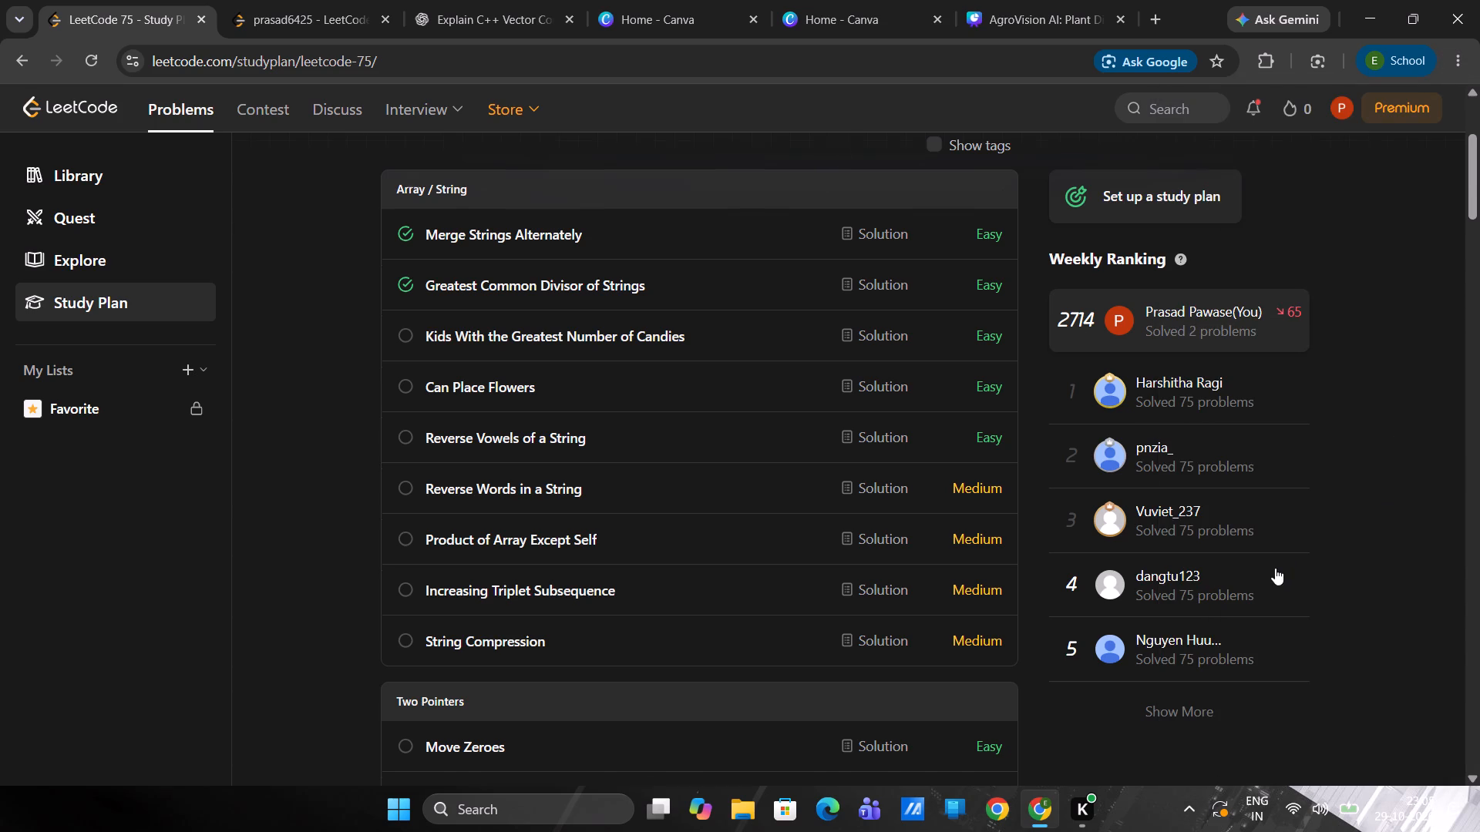
{"action": "scroll", "coordinate": [1275, 568], "scroll_direction": "down", "scroll_amount": 3}
{"action": "scroll", "coordinate": [694, 607], "scroll_direction": "down", "scroll_amount": 6}
{"action": "scroll", "coordinate": [694, 607], "scroll_direction": "up", "scroll_amount": 7}
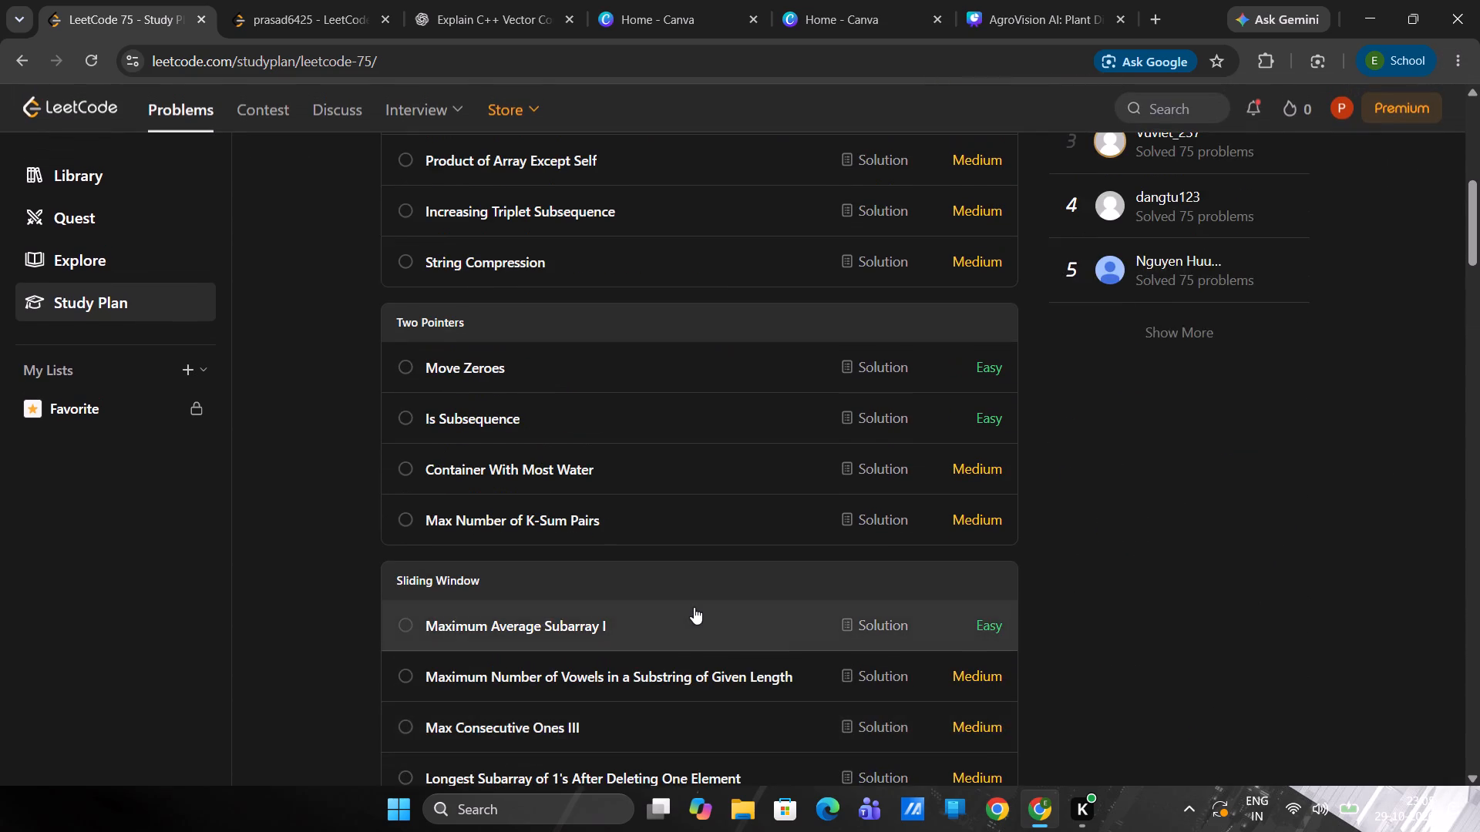
{"action": "scroll", "coordinate": [694, 607], "scroll_direction": "up", "scroll_amount": 6}
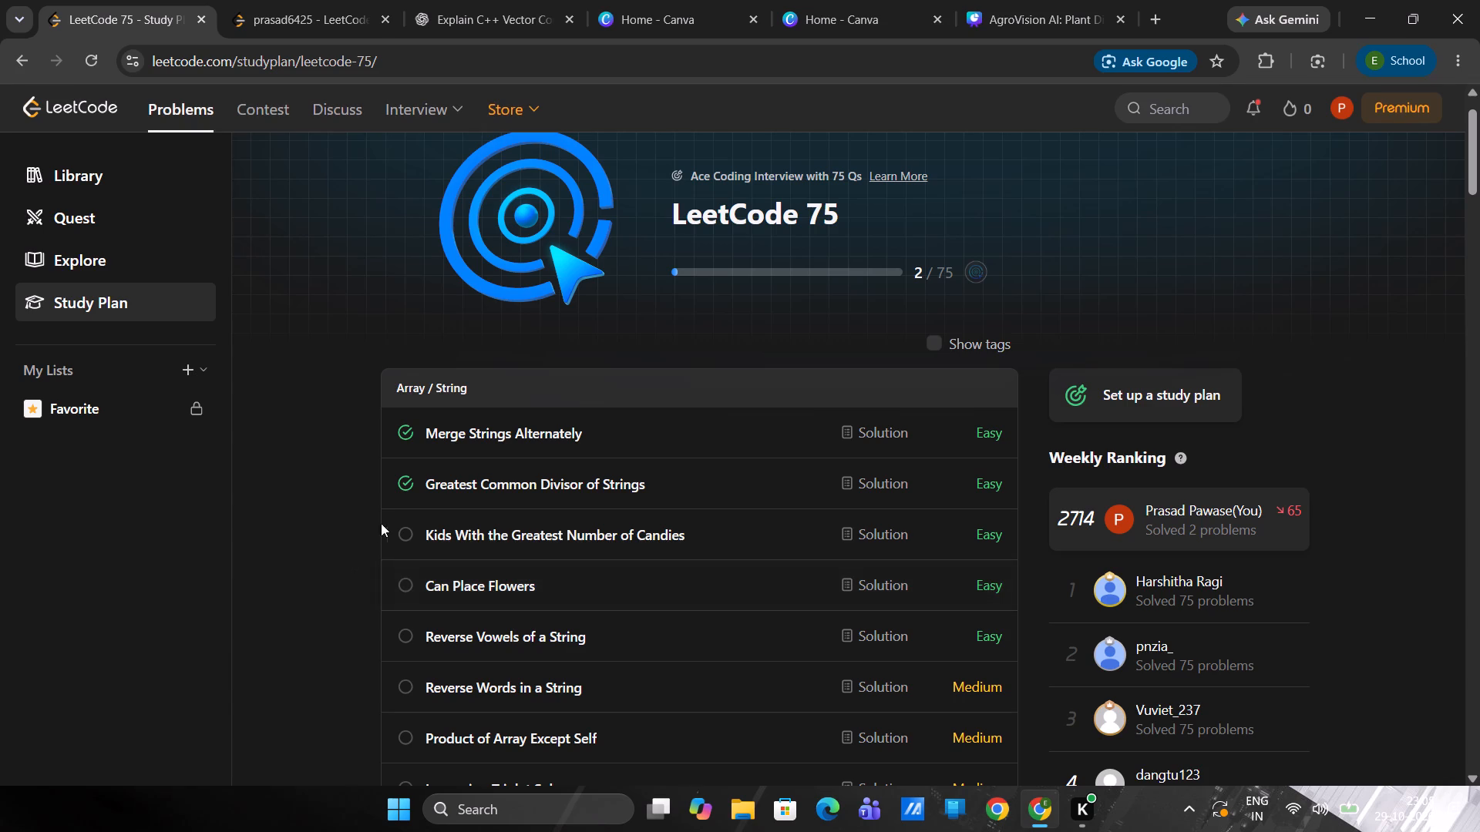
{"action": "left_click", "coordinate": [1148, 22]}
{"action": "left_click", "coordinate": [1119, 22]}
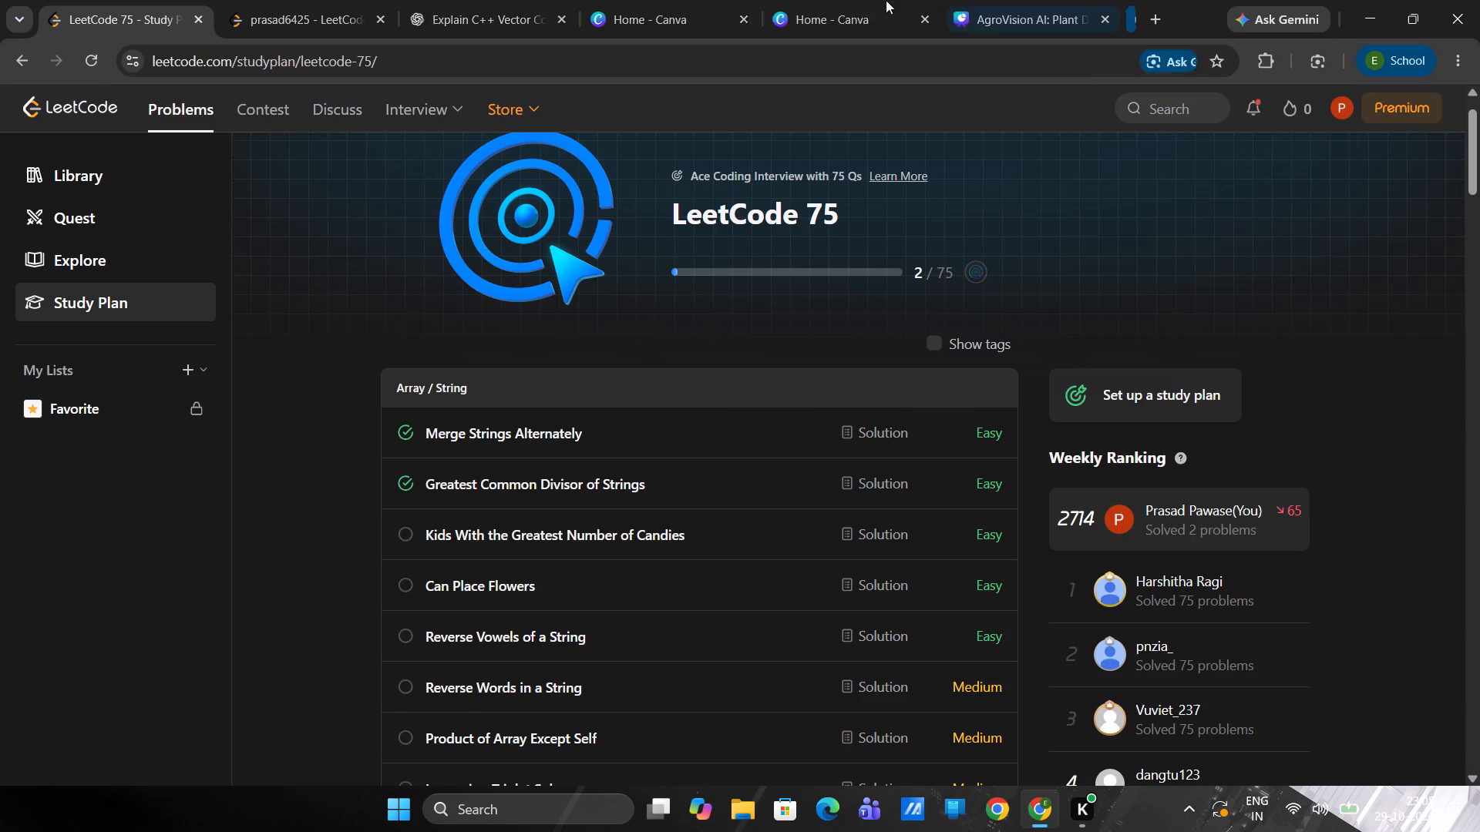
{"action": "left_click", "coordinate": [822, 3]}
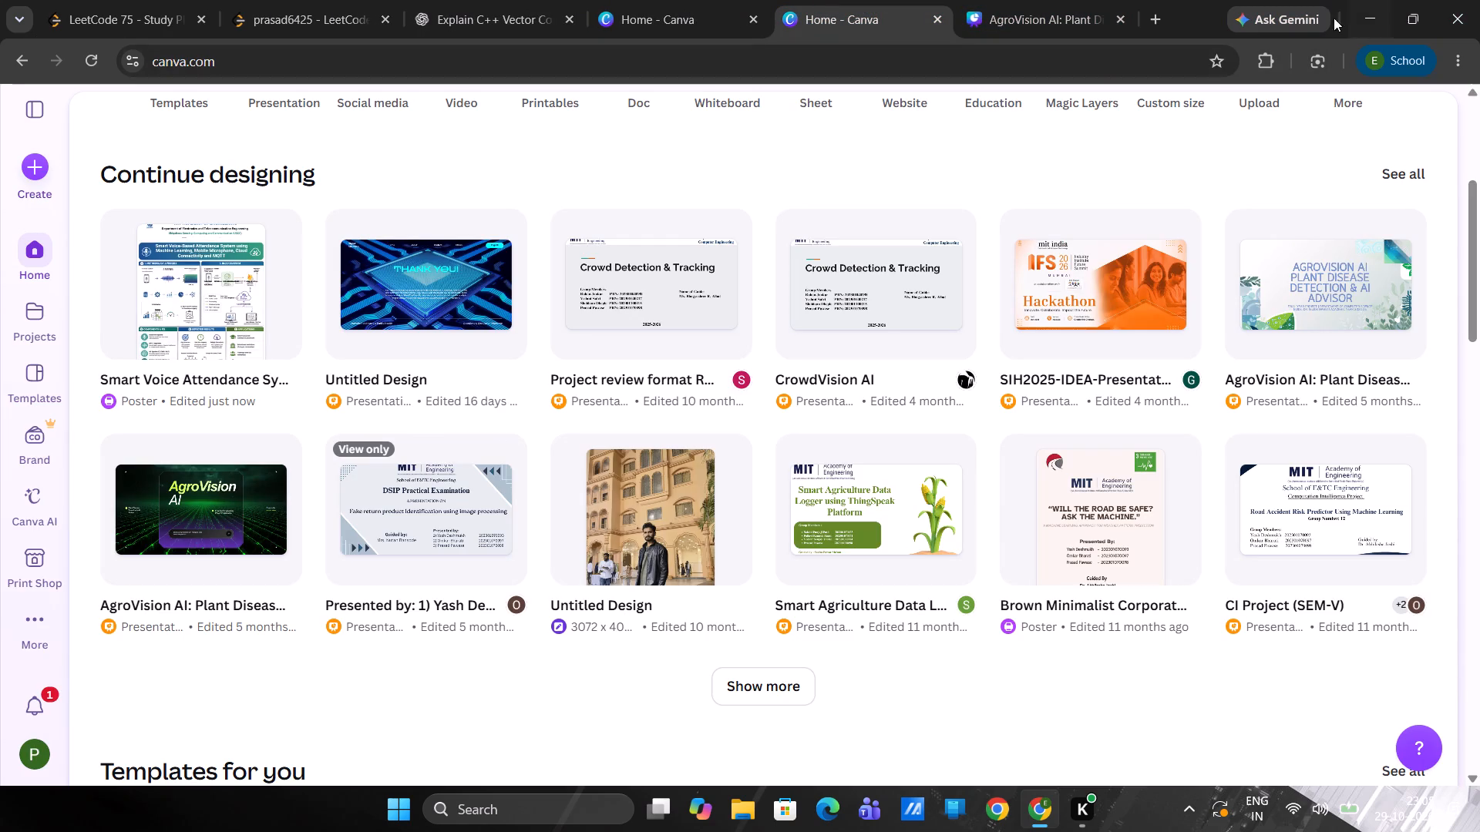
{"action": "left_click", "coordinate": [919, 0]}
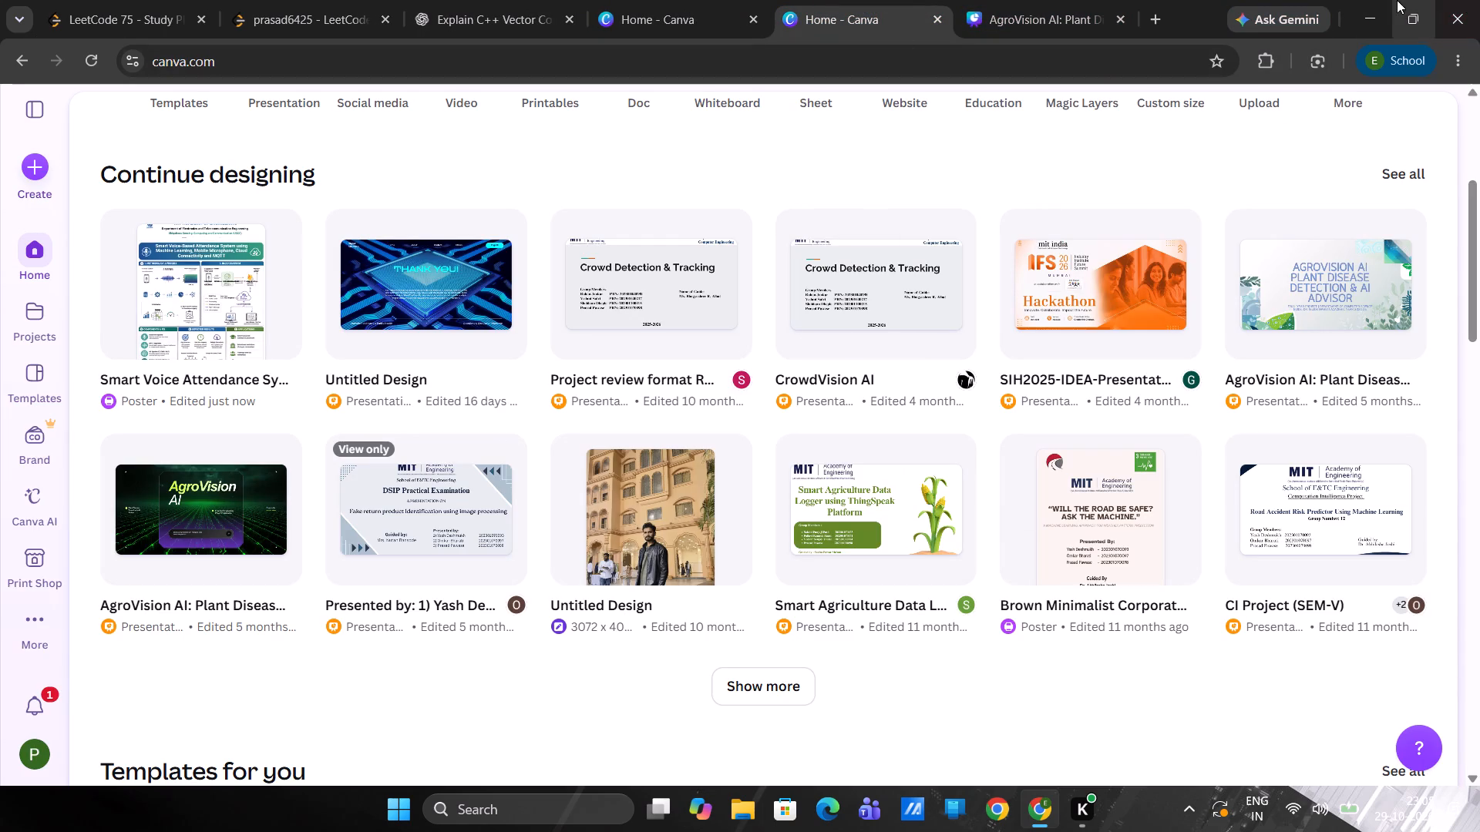
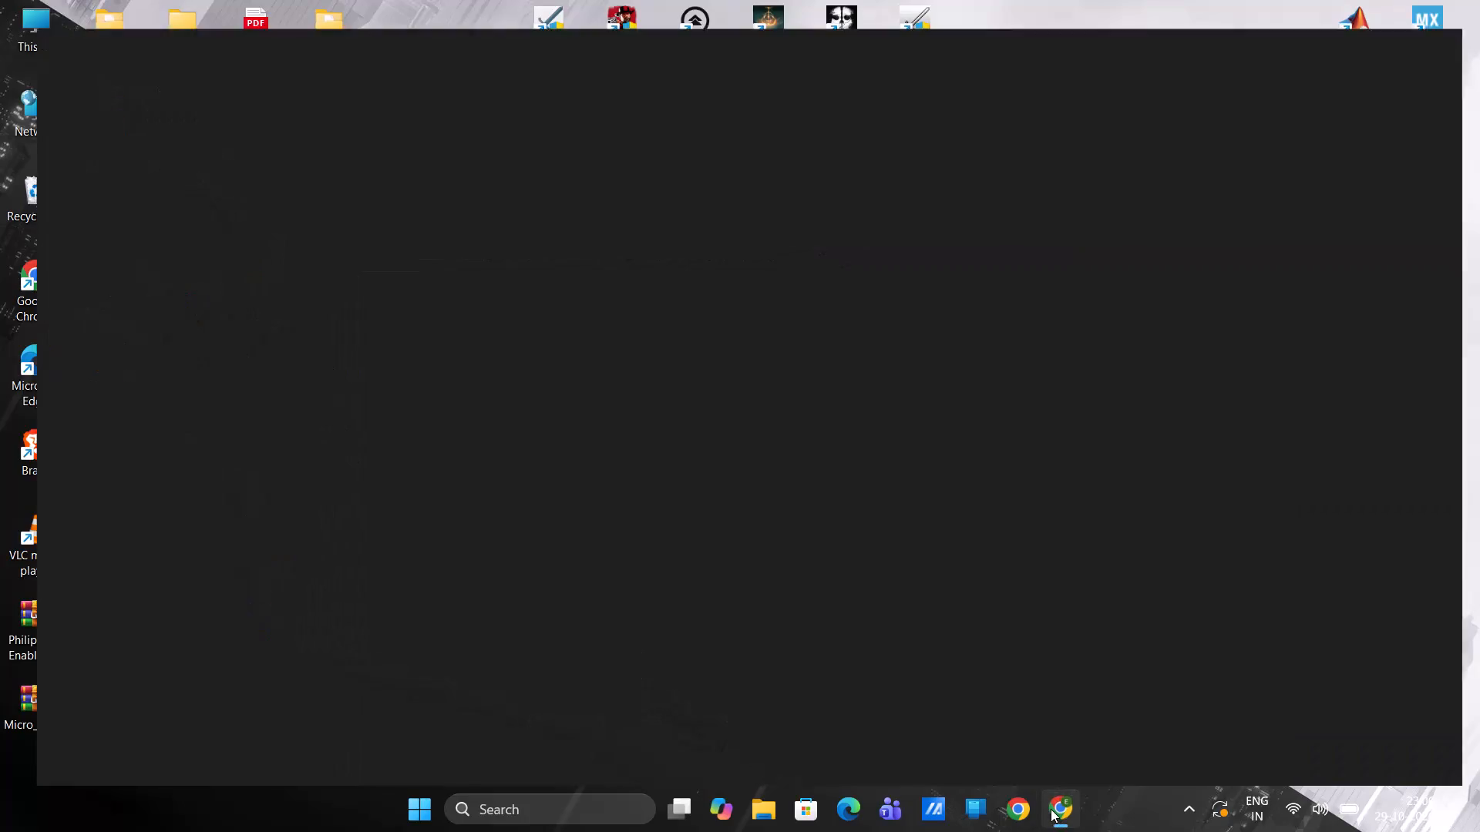
Close the Chrome window.
{"action": "left_click", "coordinate": [1479, 0]}
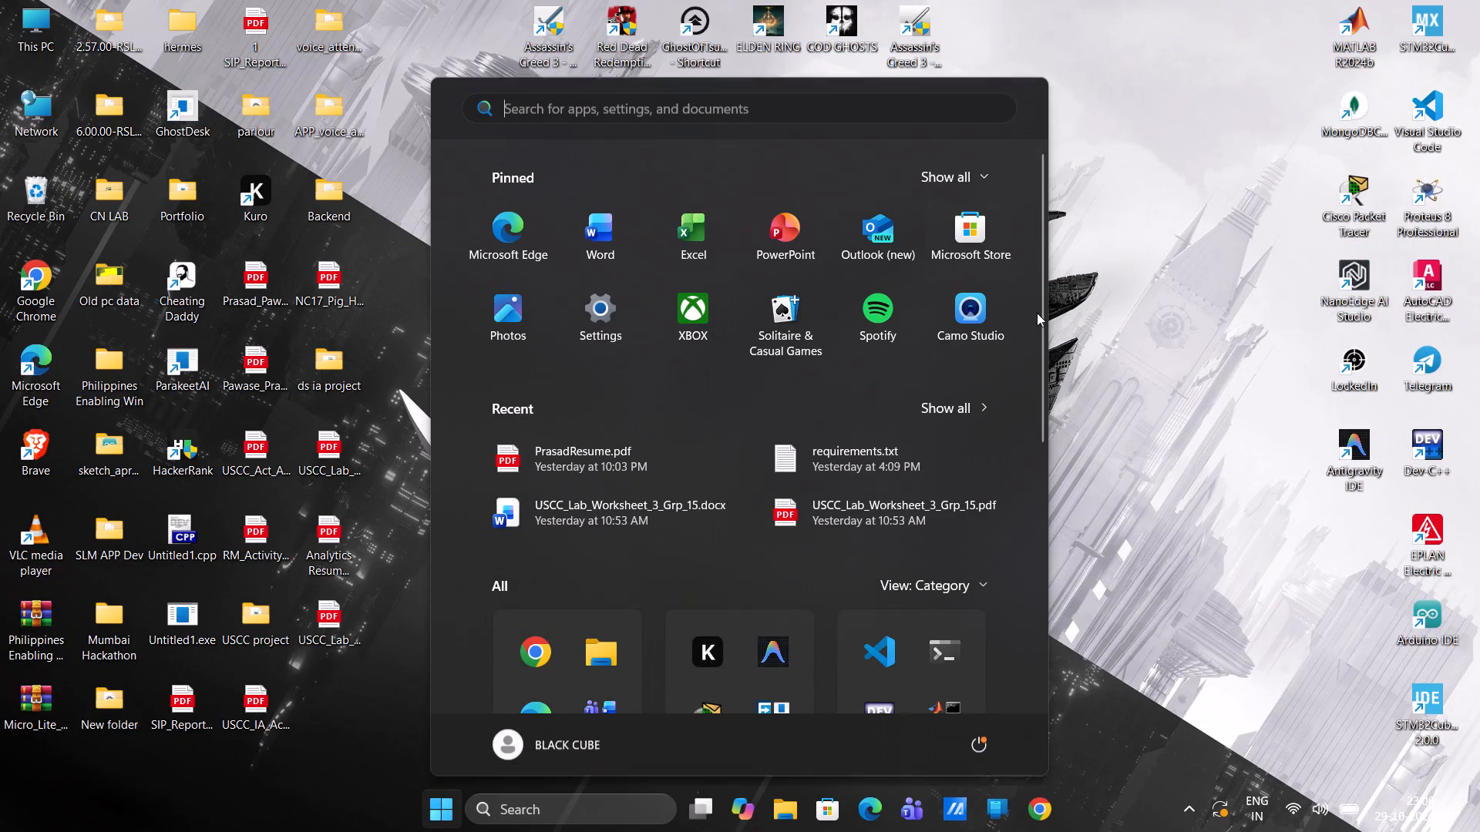
Search the installed apps for "ku" and launch the Kuro app.
{"action": "key", "text": "k"}
{"action": "key", "text": "u"}
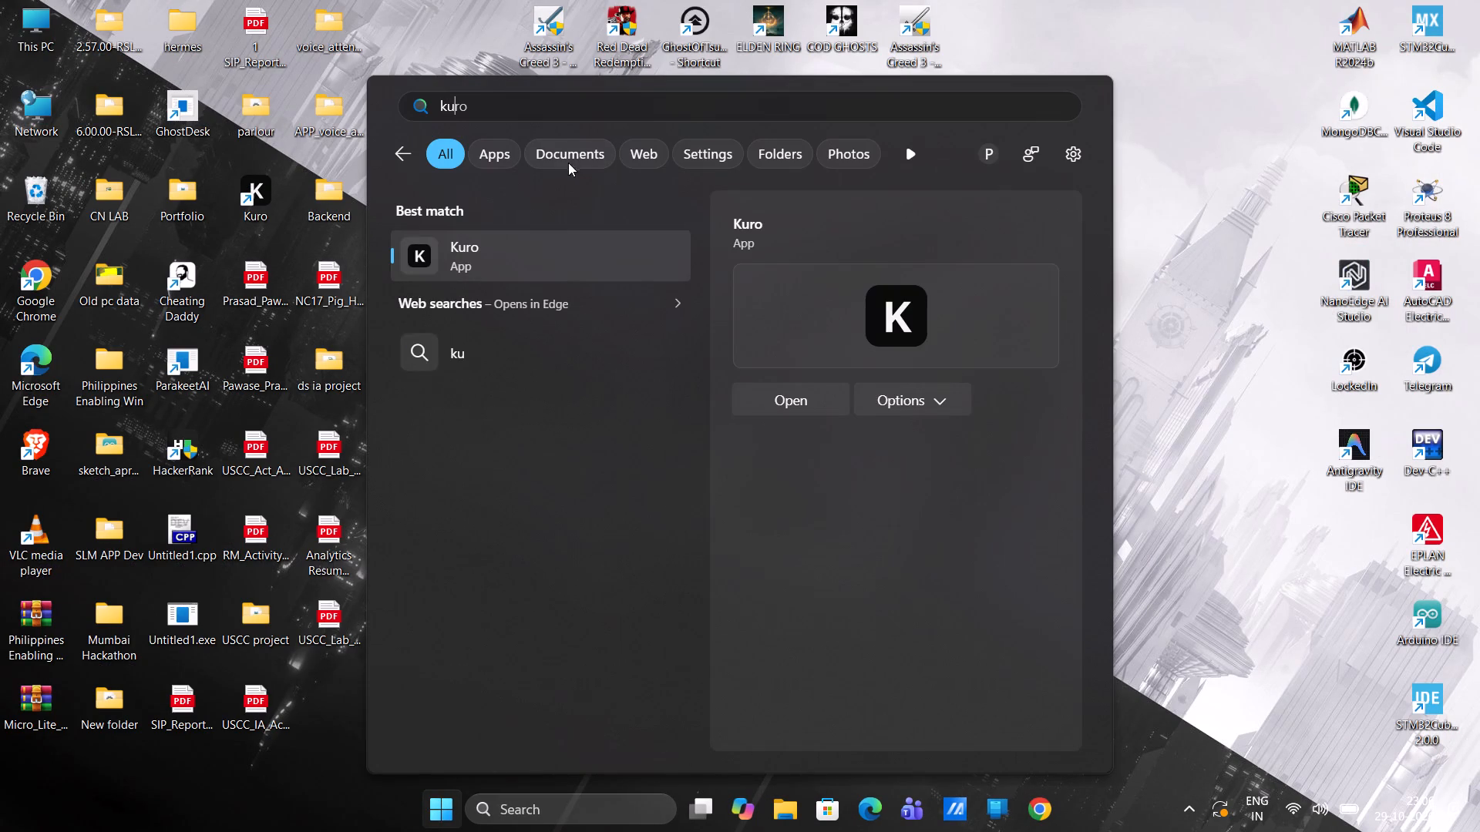
{"action": "left_click", "coordinate": [536, 279]}
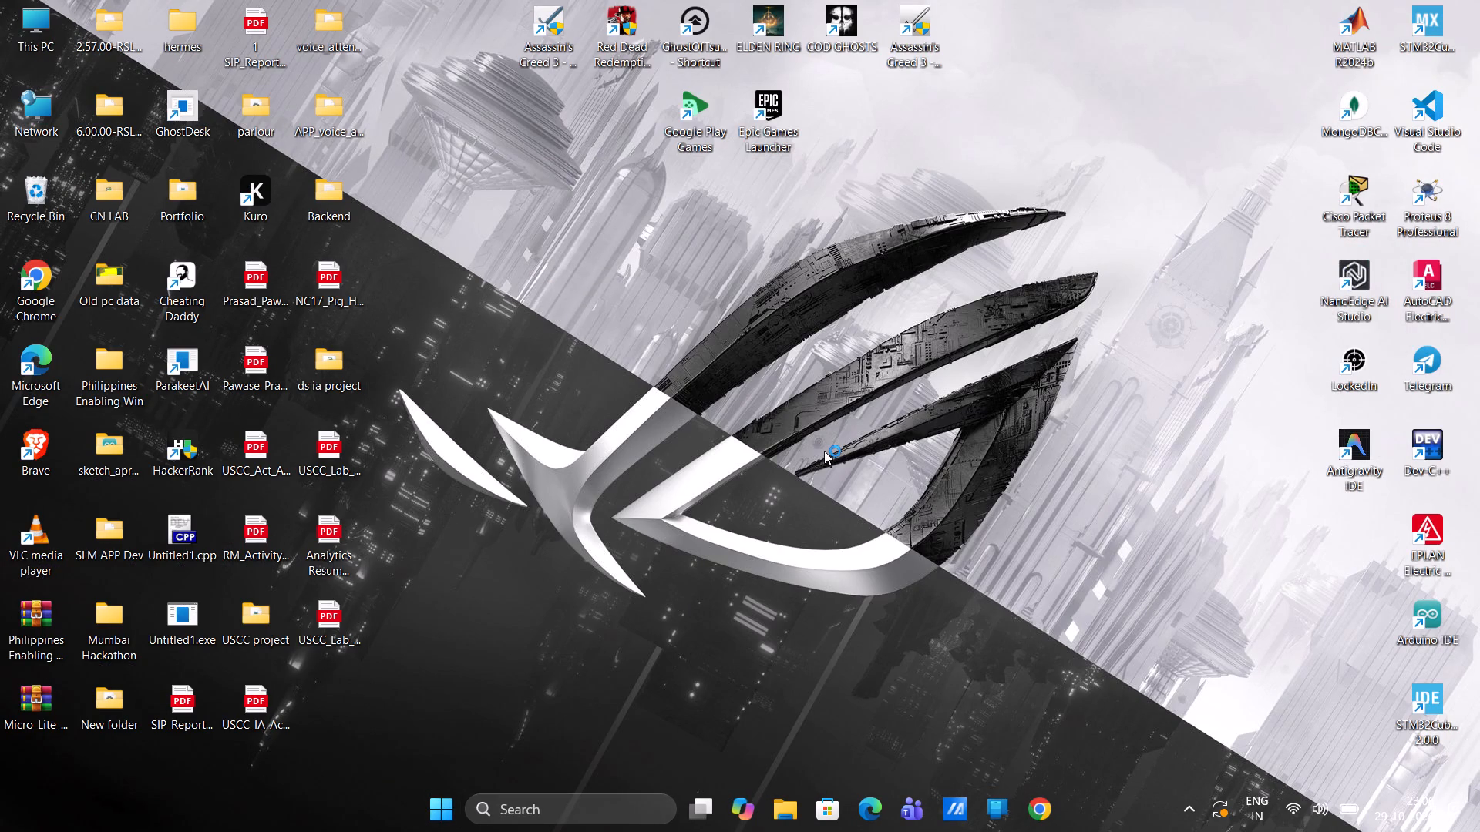